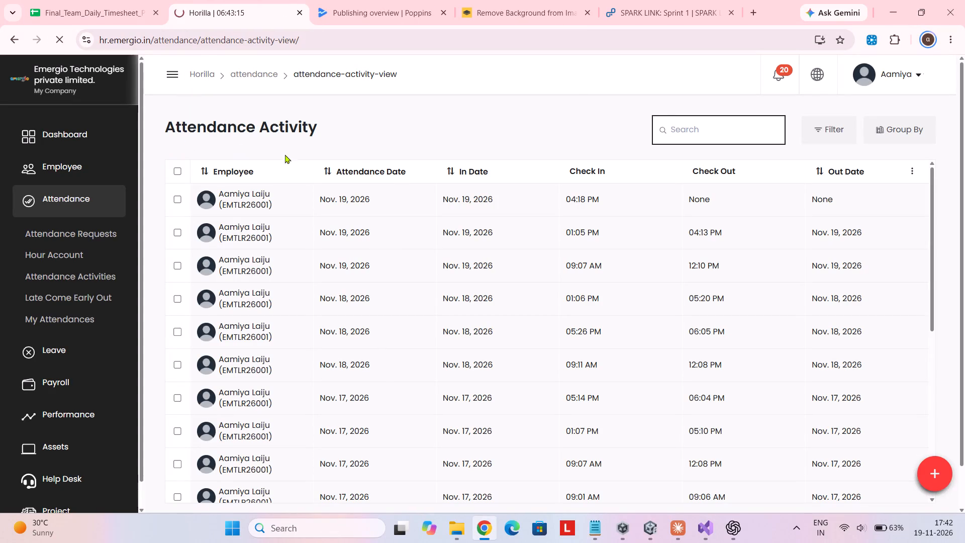
Close the team daily timesheet spreadsheet page.
left_click(155, 12)
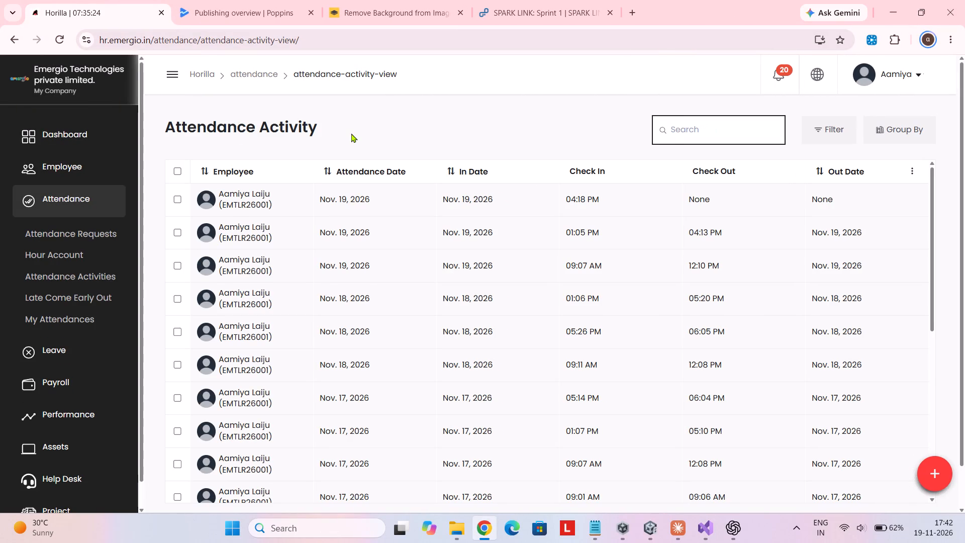
Switch to the Poppins Publishing overview in Google Play Console and reload it.
left_click(235, 4)
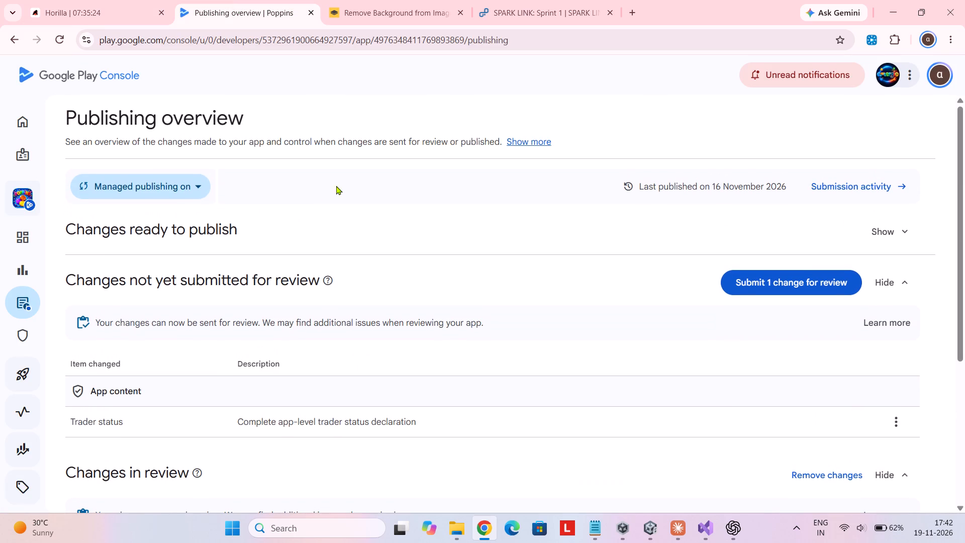
left_click(58, 39)
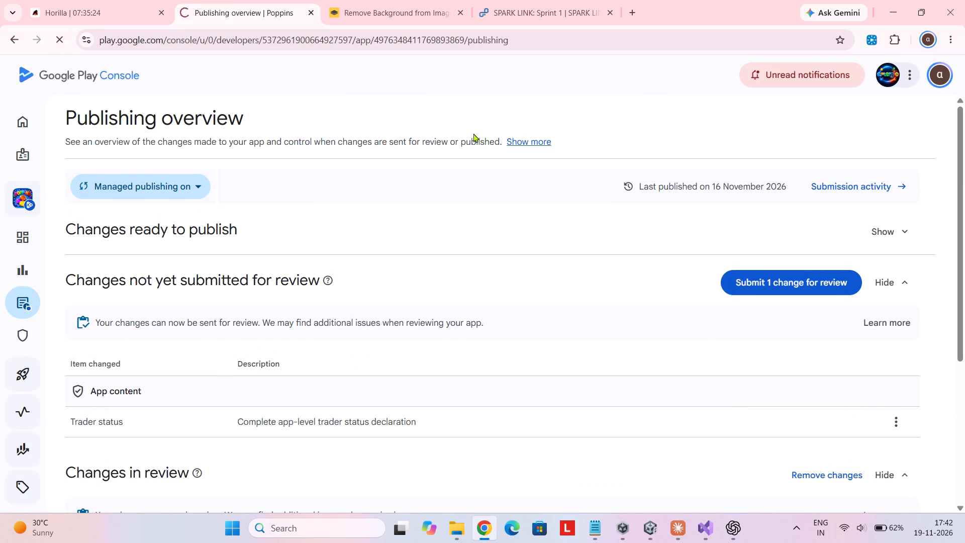
Close the Remove Background and SPARK LINK Sprint 1 pages.
left_click(459, 12)
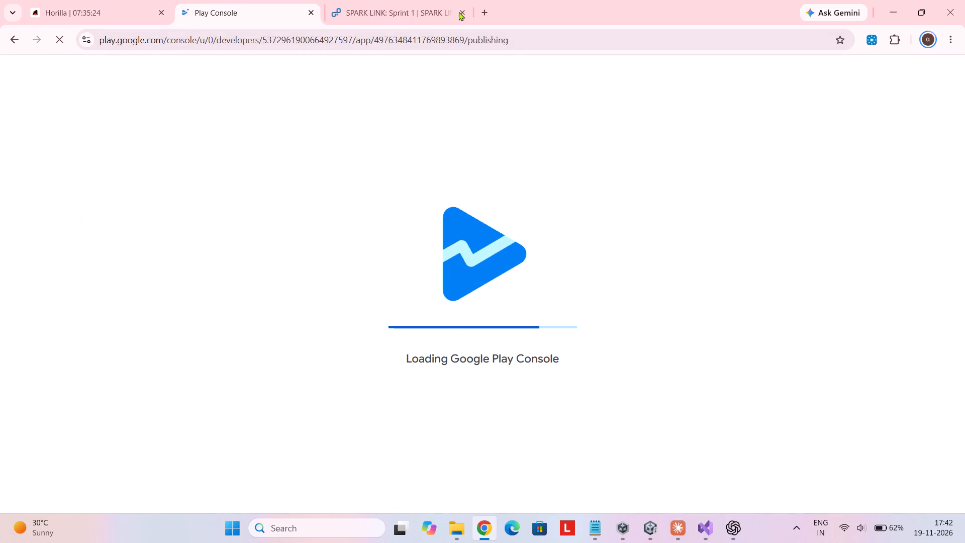
left_click(459, 12)
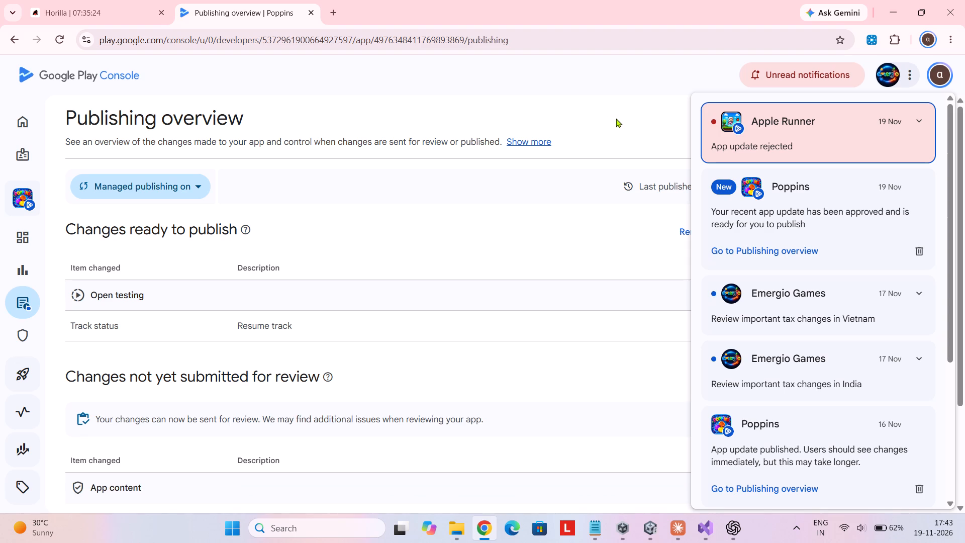
Dismiss the notifications, review the pending Poppins changes, and publish the Open testing "Resume track" change.
left_click(617, 119)
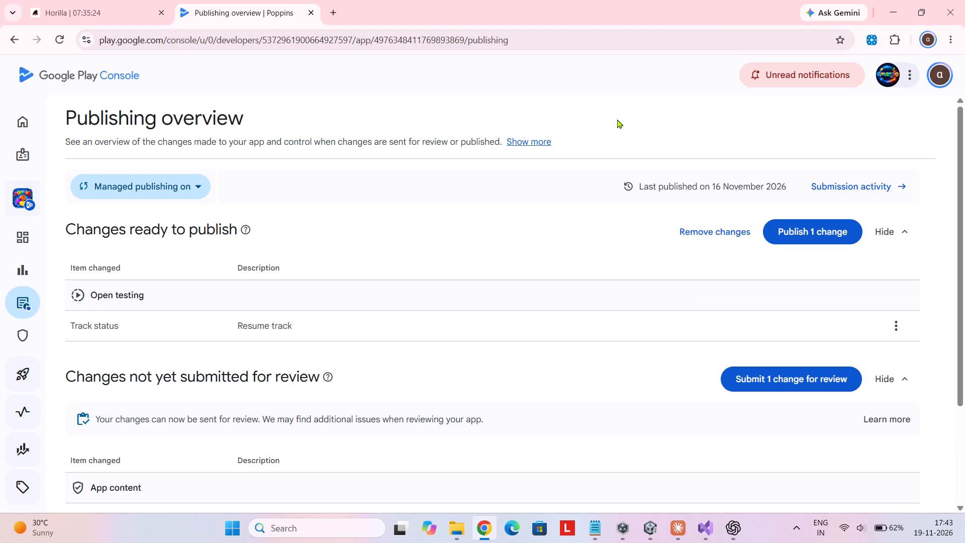
scroll(617, 119, "down", 1)
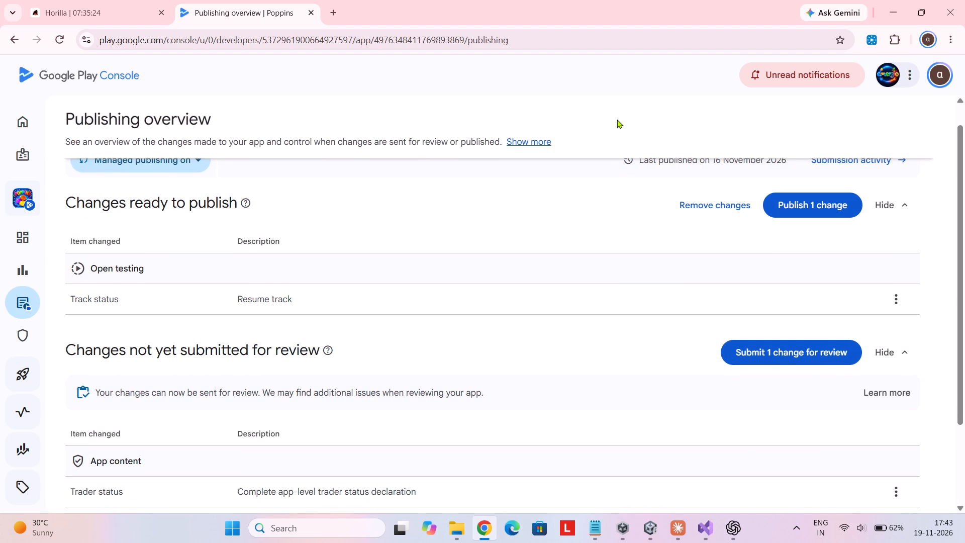
scroll(617, 119, "down", 2)
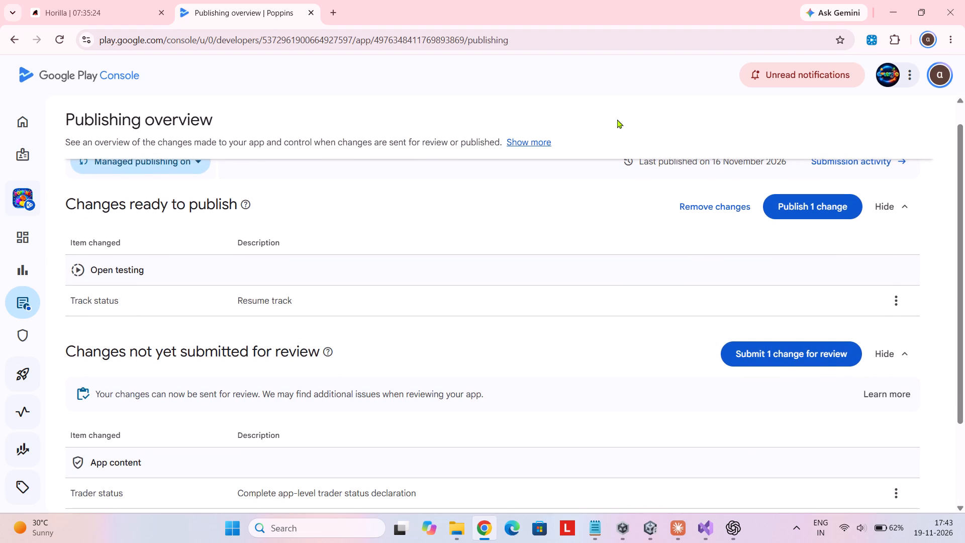
scroll(617, 119, "down", 1)
scroll(598, 277, "down", 1)
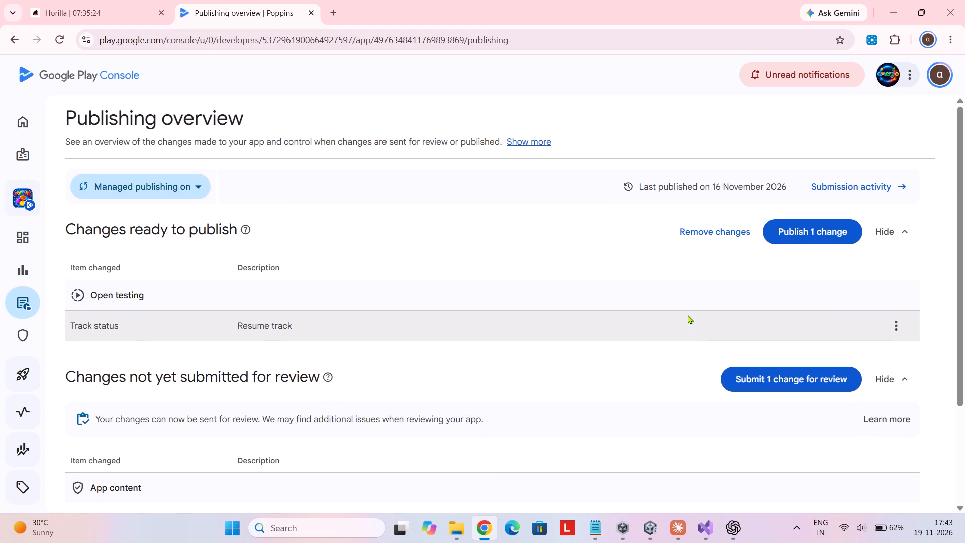
left_click(795, 235)
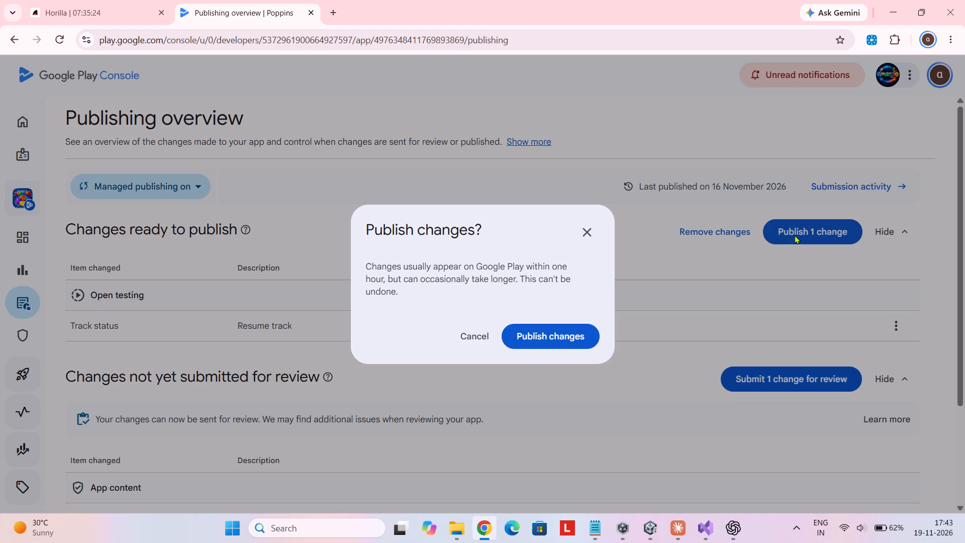
left_click(581, 334)
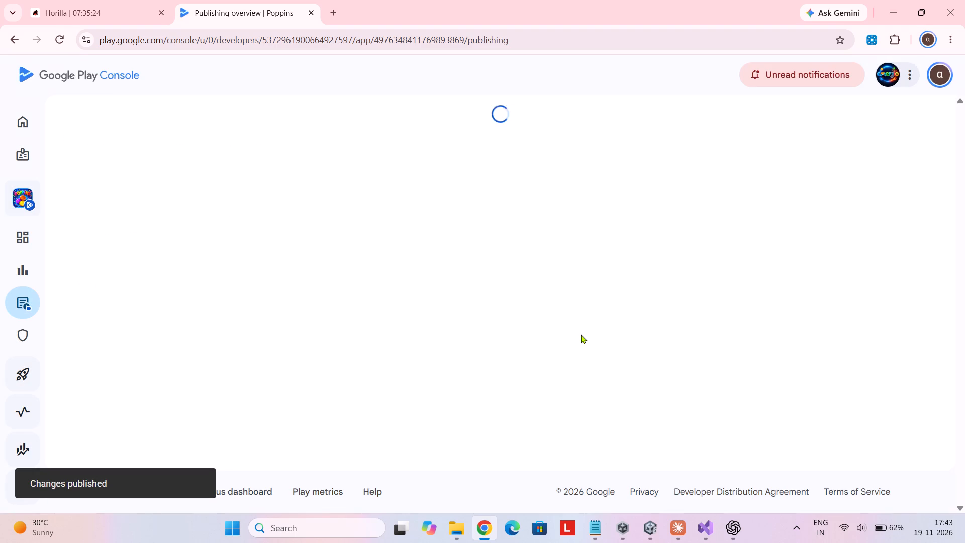
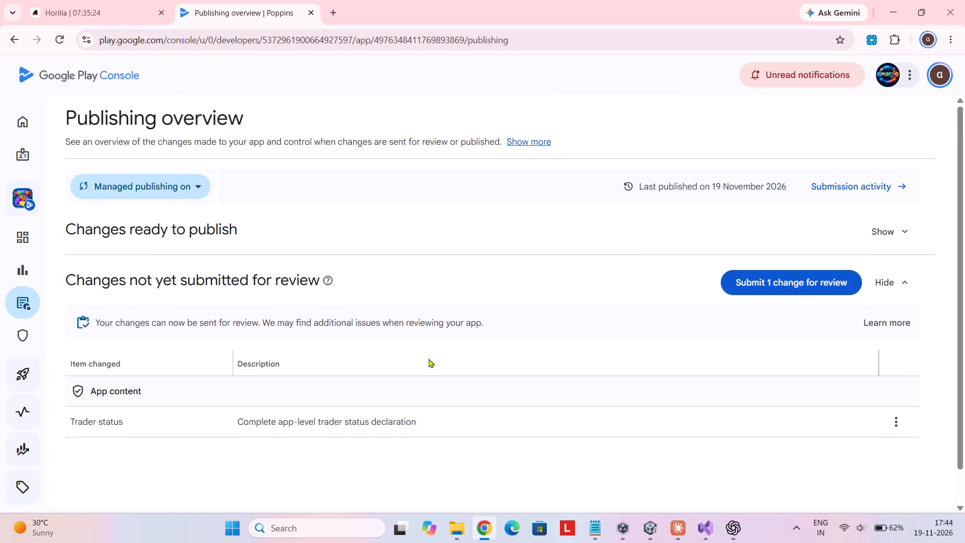
Submit the Poppins Trader status declaration change to Google for review.
left_click(767, 278)
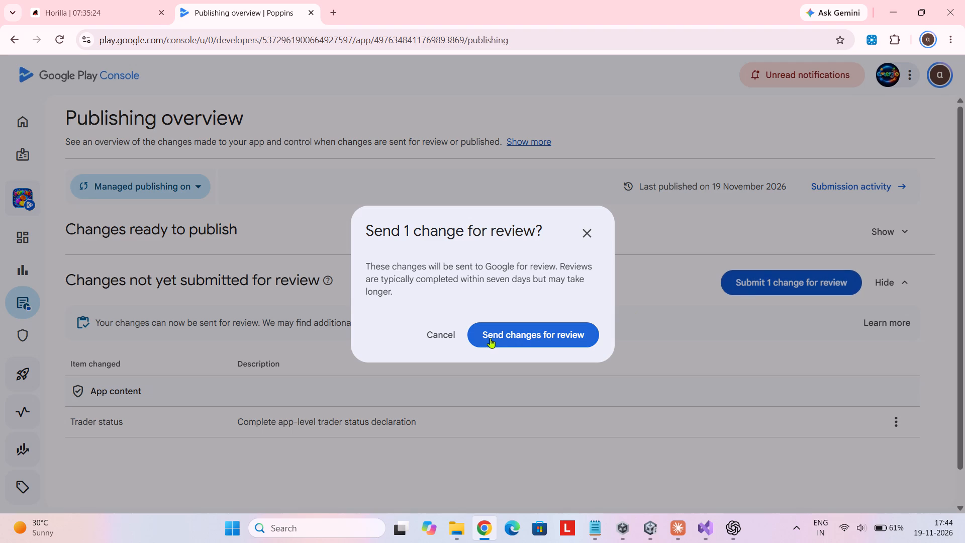
left_click(490, 338)
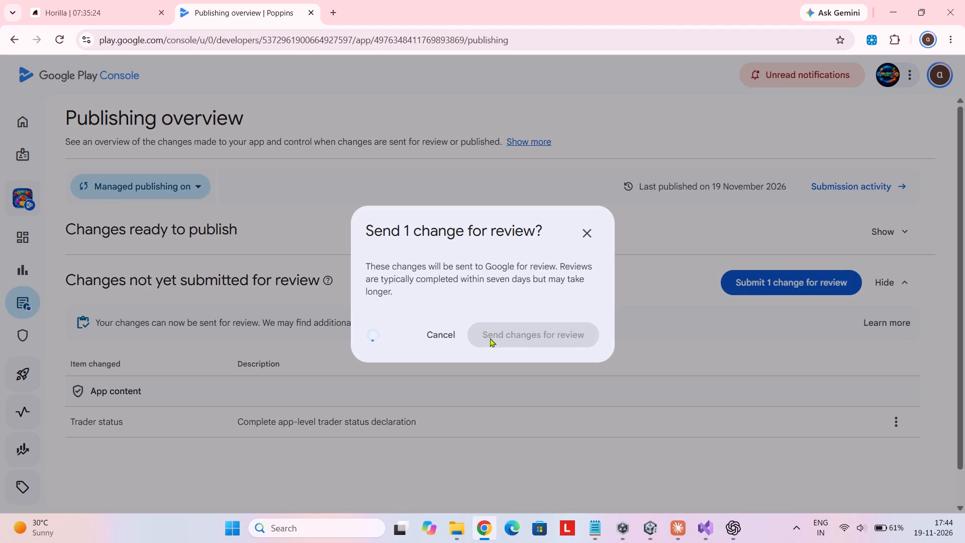
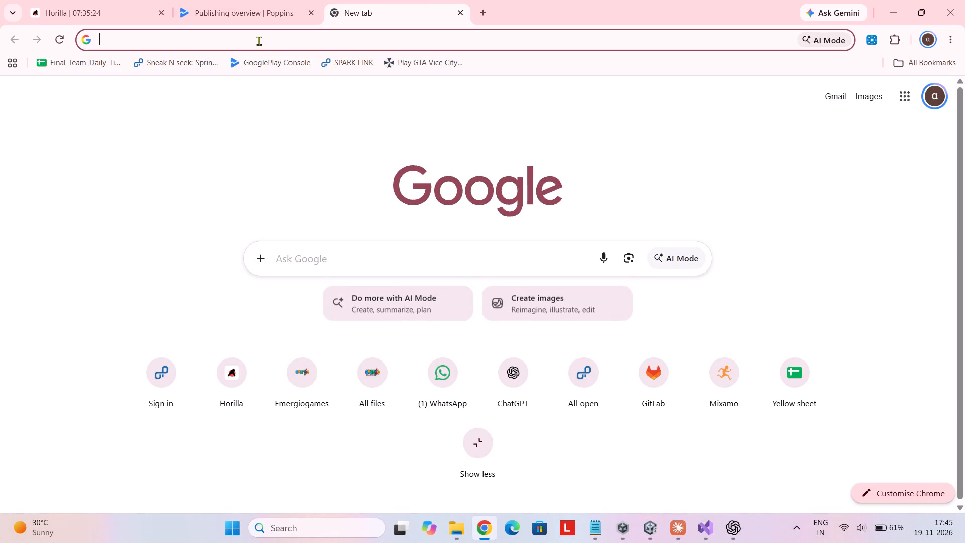
Open the Poppins store listing on Google Play from the Emergio Games developer page.
type("play")
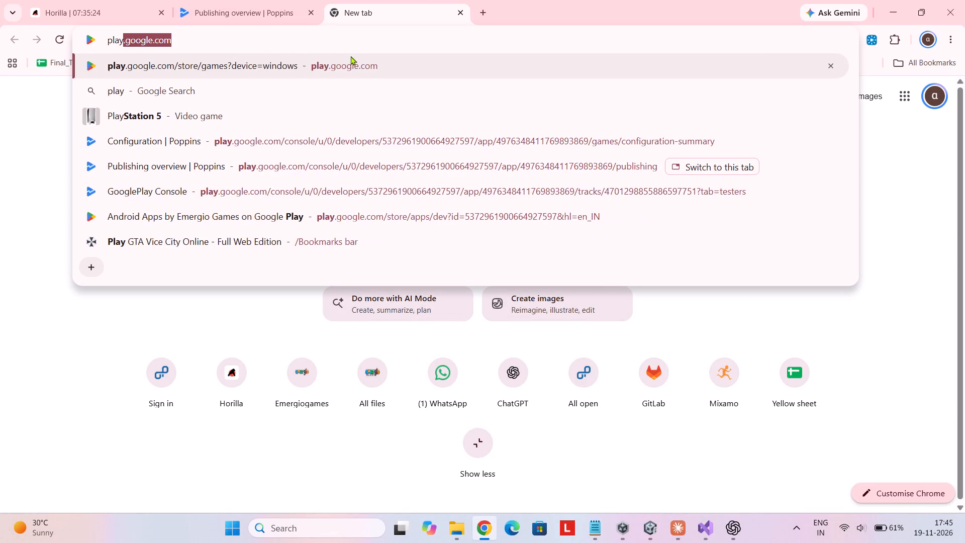
left_click(240, 215)
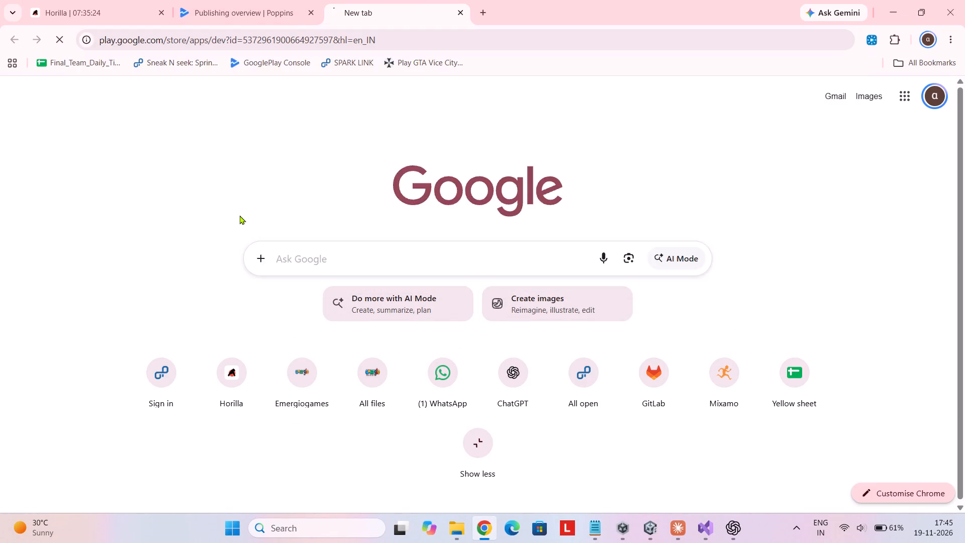
scroll(240, 215, "down", 7)
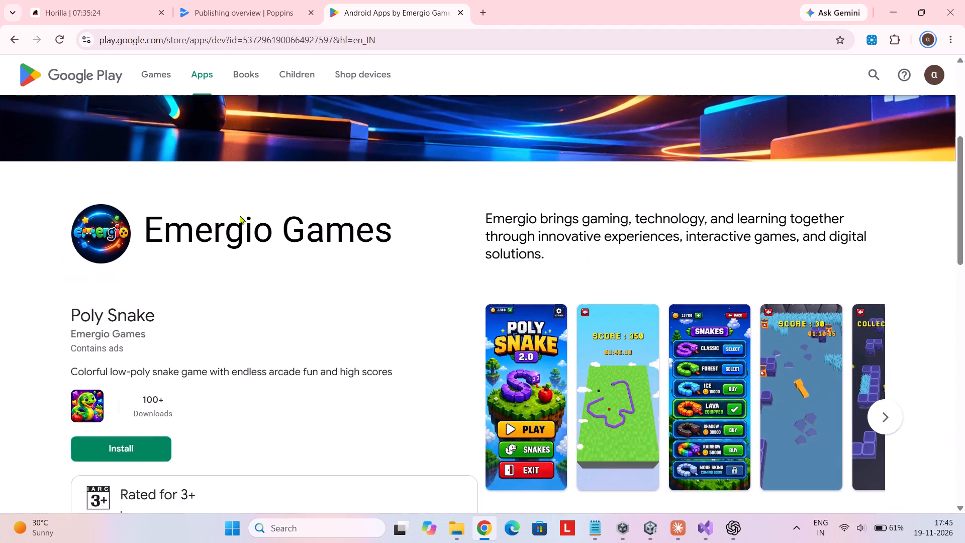
scroll(240, 215, "down", 3)
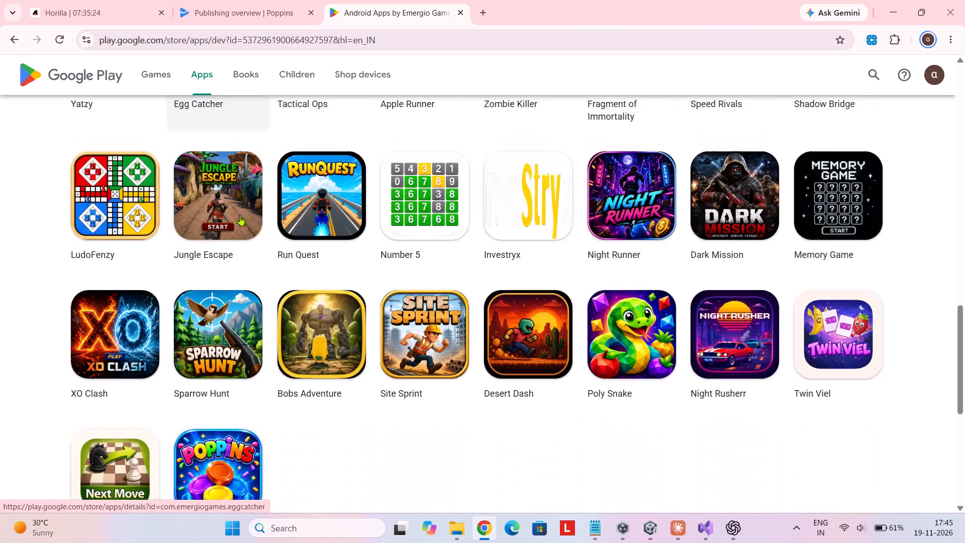
scroll(240, 215, "down", 3)
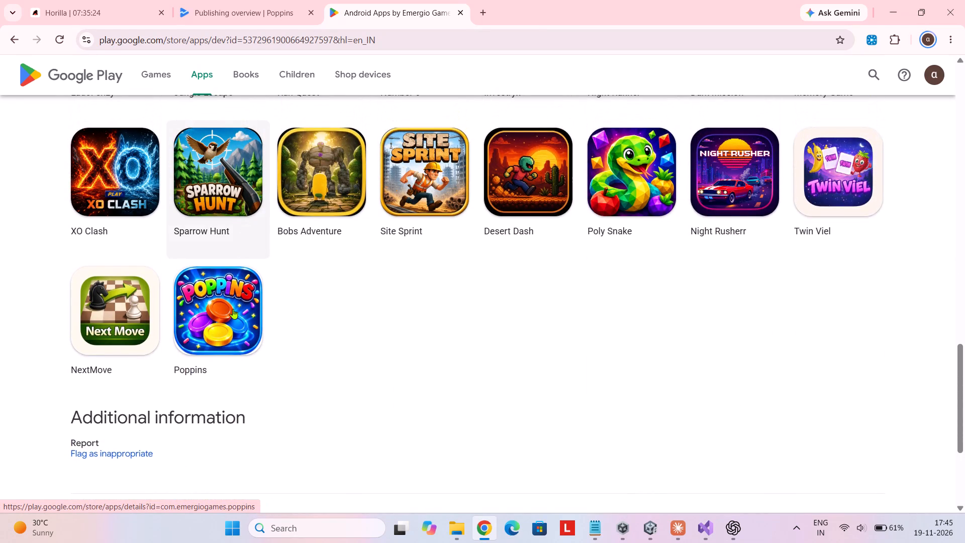
left_click(232, 327)
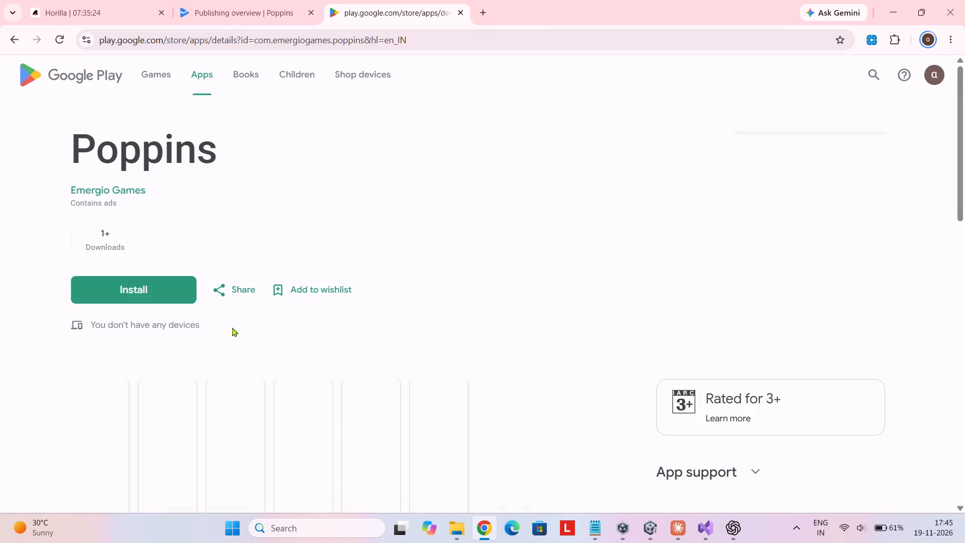
Review the public Poppins listing, including its screenshots, game description, update date and data safety section.
scroll(232, 327, "down", 1)
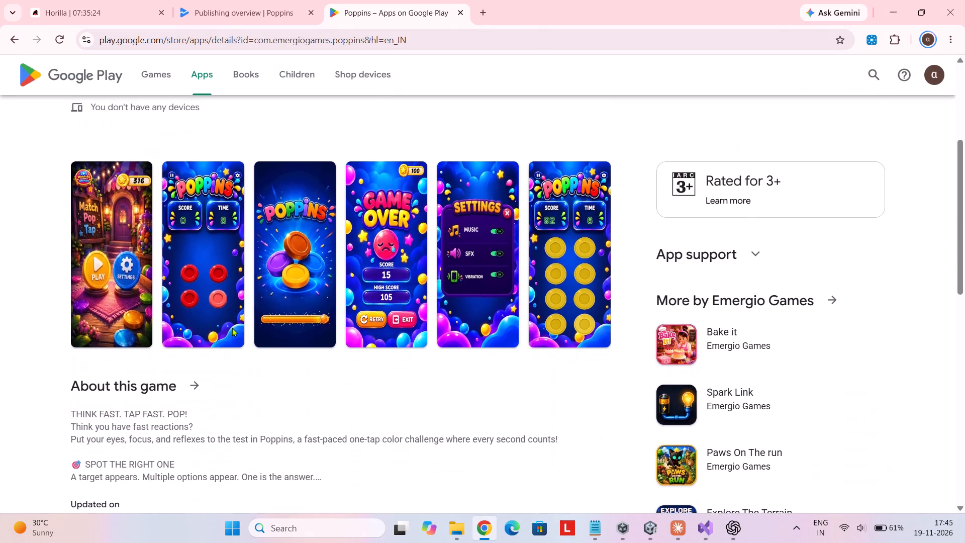
scroll(232, 327, "down", 2)
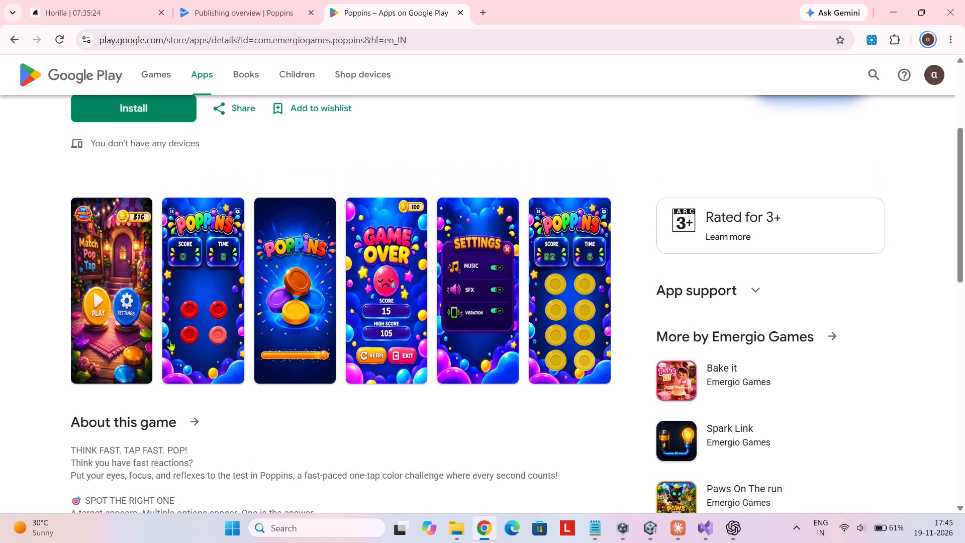
scroll(170, 340, "up", 1)
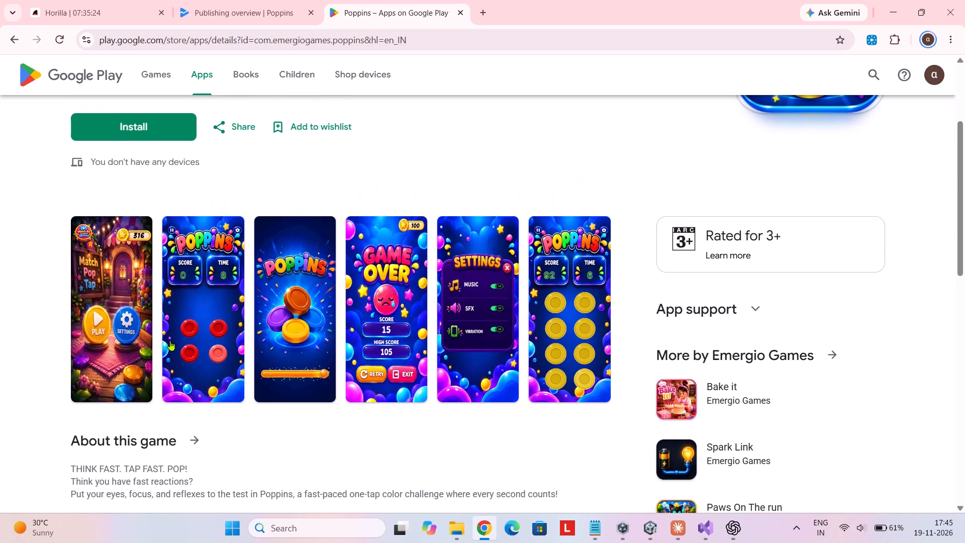
scroll(107, 312, "up", 4)
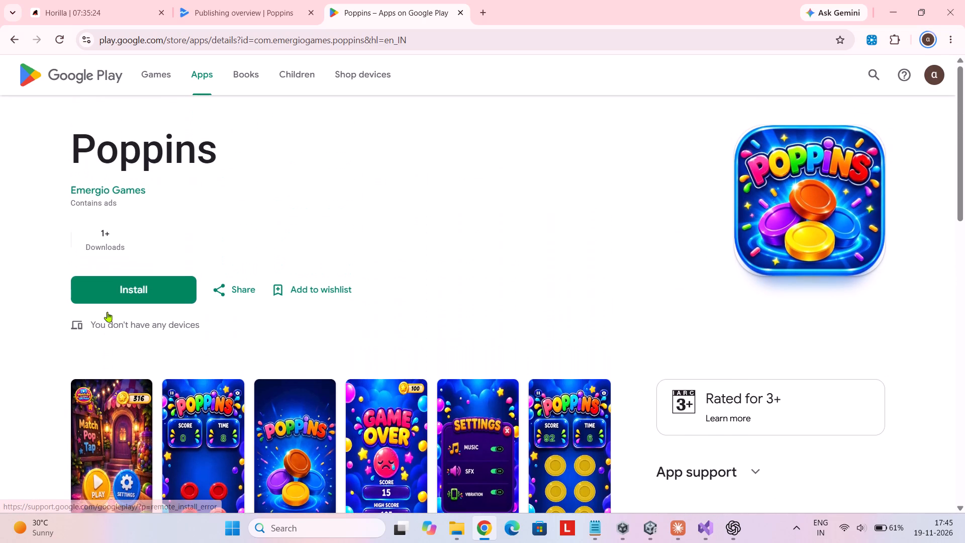
scroll(107, 312, "up", 1)
scroll(357, 330, "down", 3)
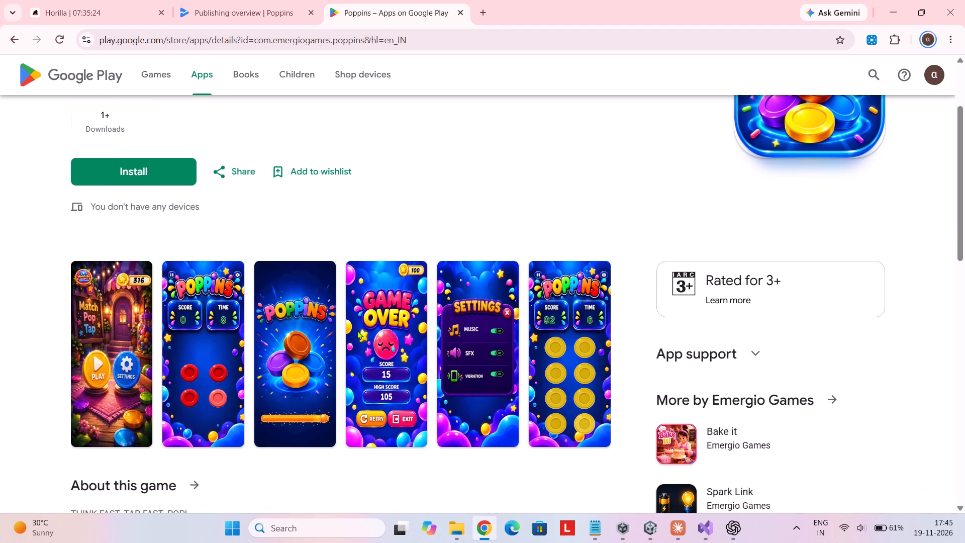
scroll(357, 330, "down", 1)
scroll(357, 330, "up", 1)
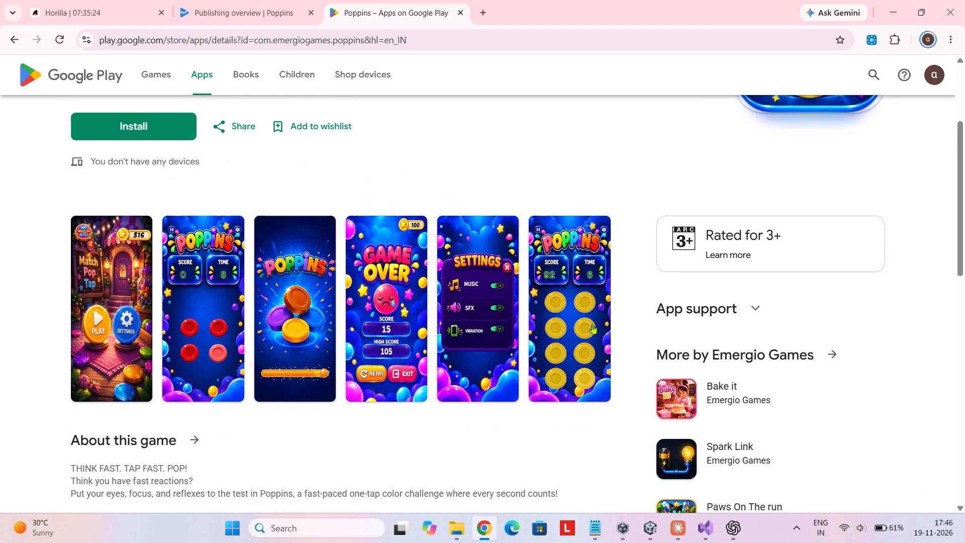
scroll(592, 324, "left", 2)
scroll(592, 324, "down", 6)
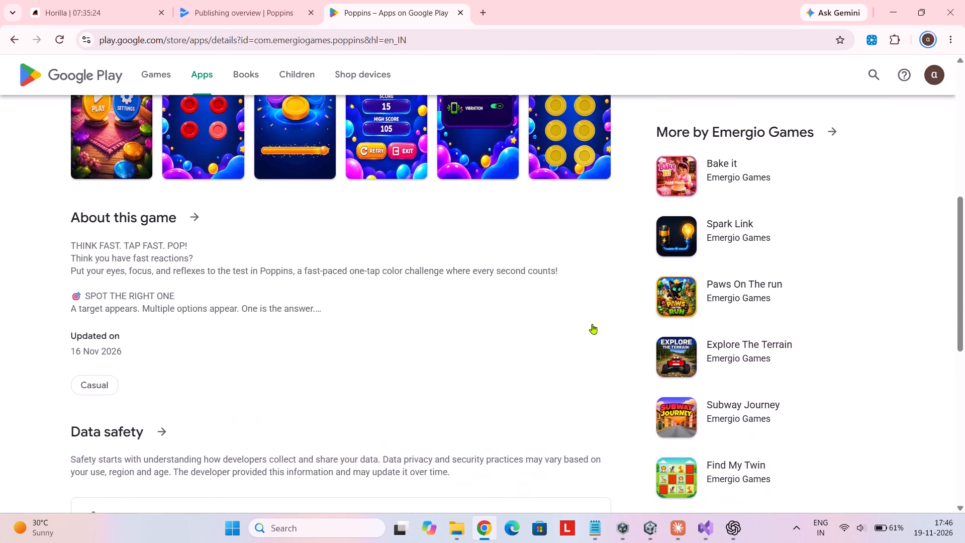
scroll(592, 324, "down", 2)
scroll(592, 324, "up", 7)
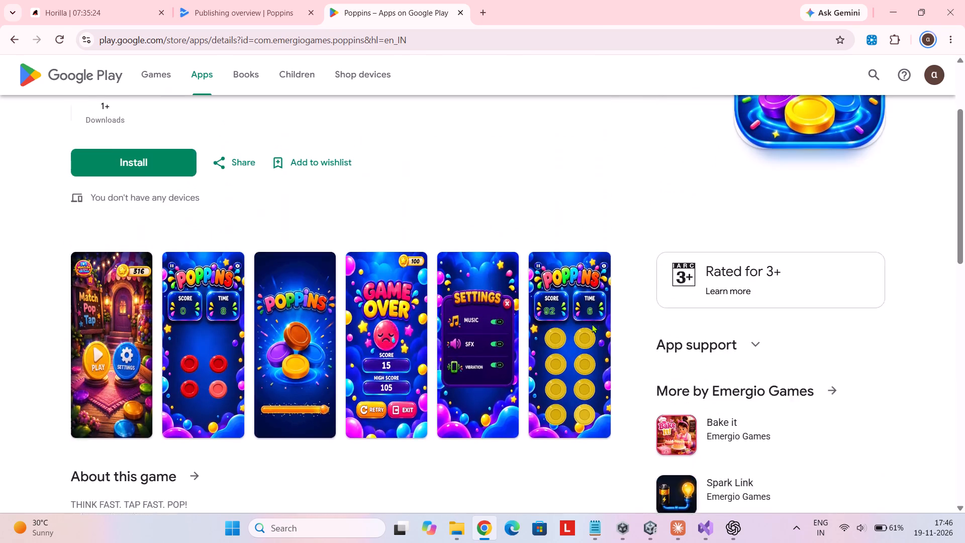
scroll(592, 324, "up", 2)
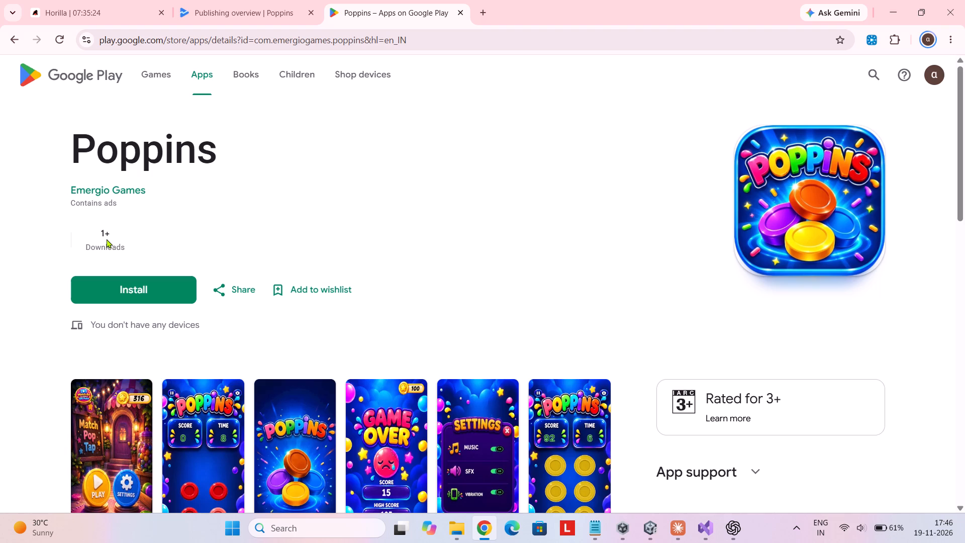
Check the download count shown beneath the Poppins title.
left_click_drag(104, 234, 109, 234)
left_click_drag(116, 234, 89, 232)
left_click(93, 232)
left_click_drag(98, 234, 109, 234)
left_click(132, 235)
scroll(132, 235, "up", 1)
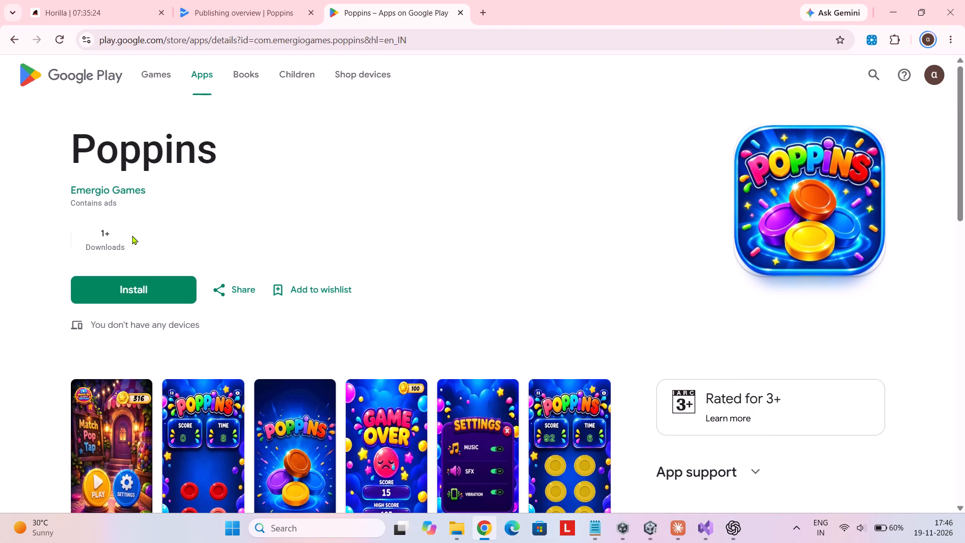
Recheck the Poppins listing's screenshots and its About this game section.
scroll(384, 351, "down", 2)
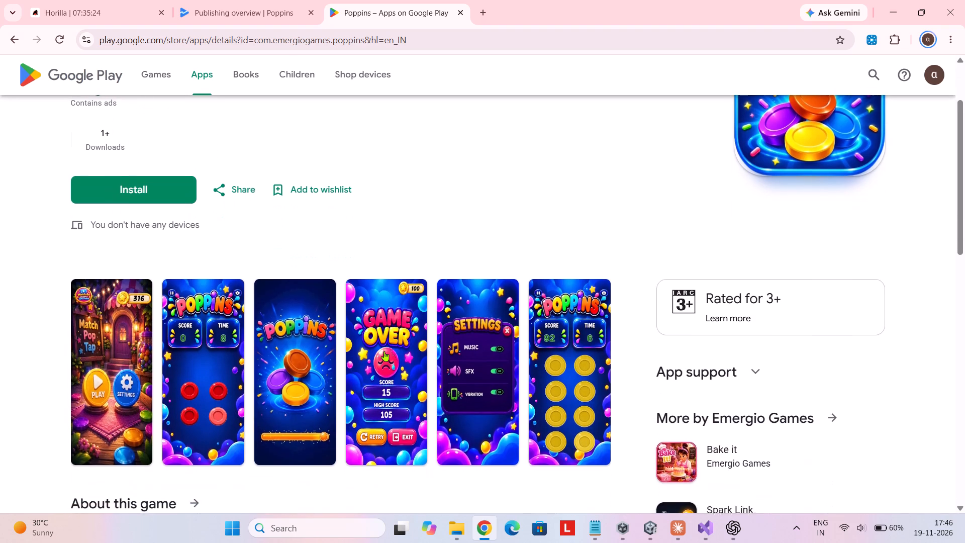
scroll(384, 351, "down", 1)
scroll(384, 351, "left", 2)
scroll(522, 371, "left", 1)
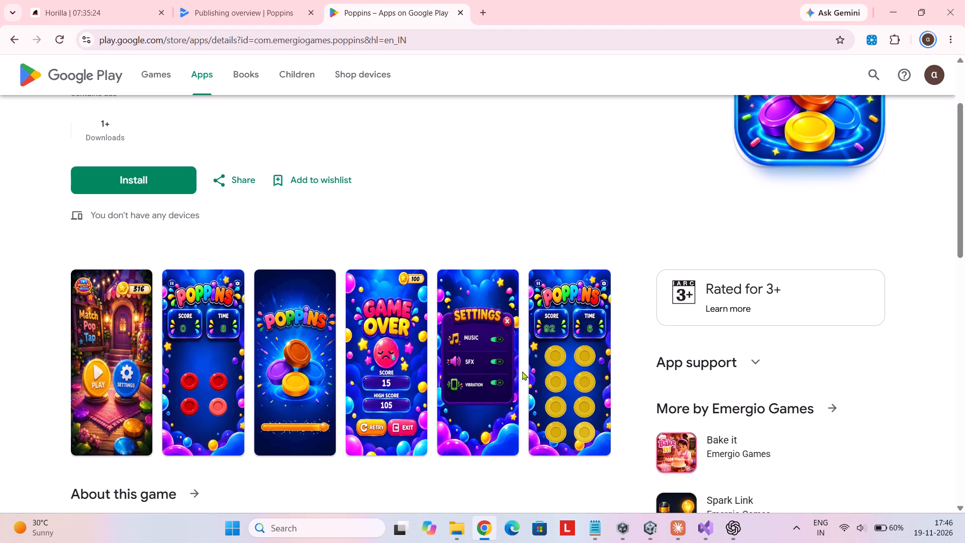
scroll(522, 371, "left", 1)
scroll(522, 371, "down", 2)
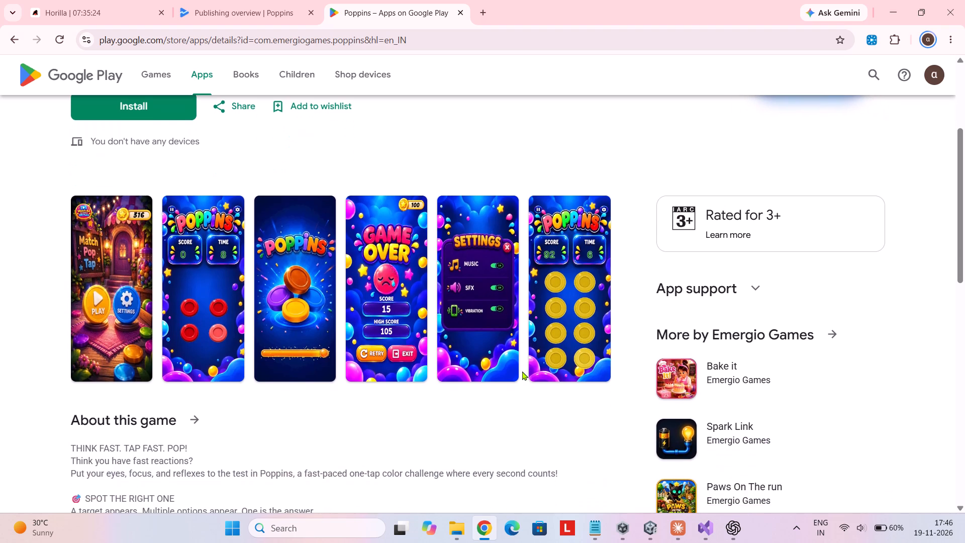
scroll(522, 371, "up", 3)
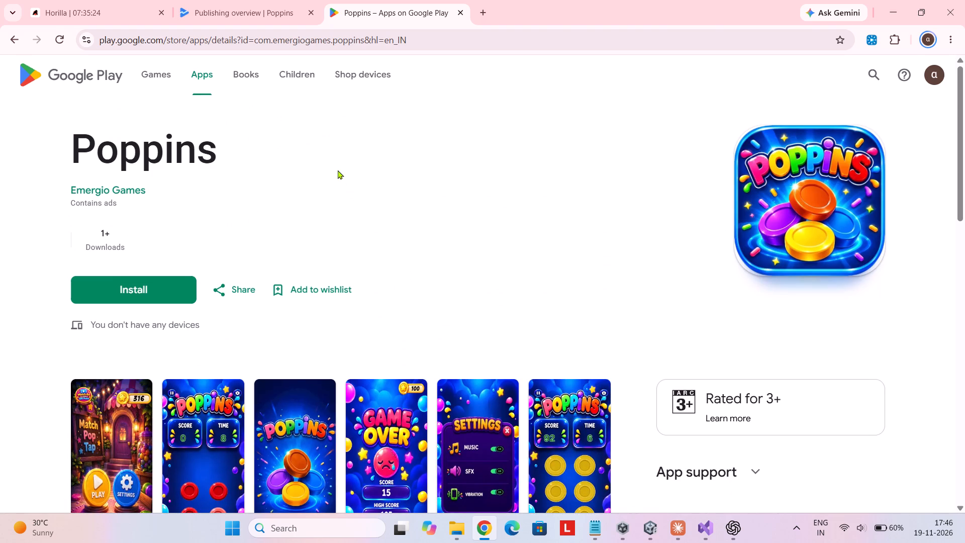
scroll(338, 170, "down", 4)
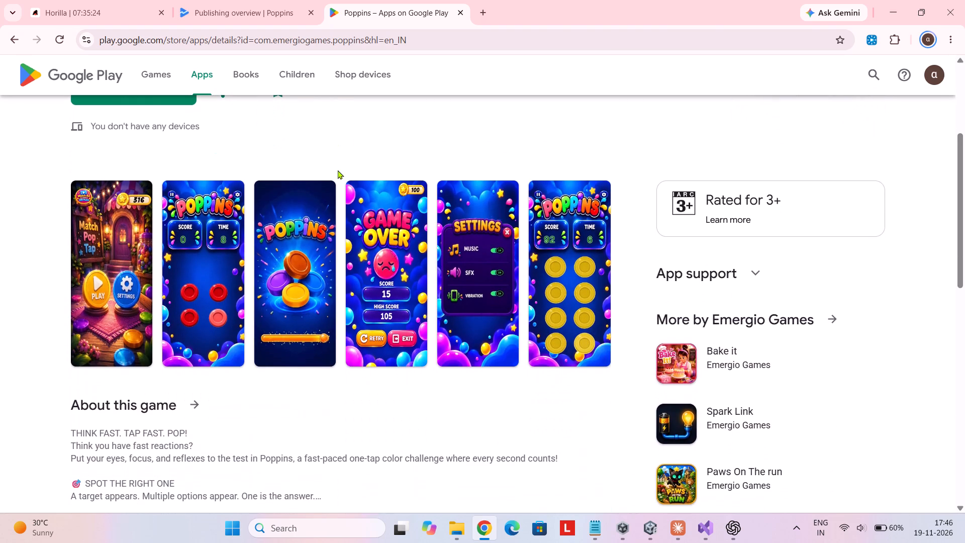
scroll(526, 281, "down", 3)
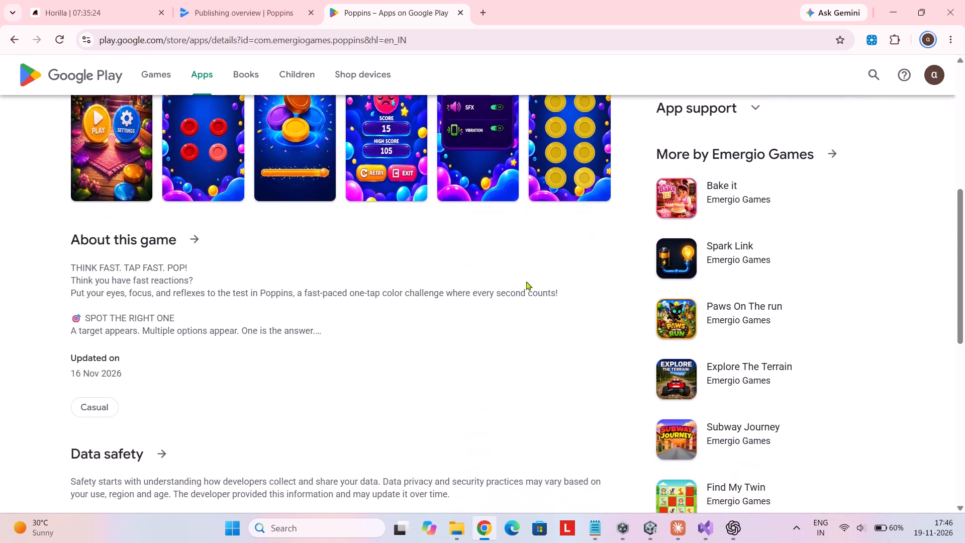
scroll(526, 281, "down", 3)
scroll(526, 281, "up", 7)
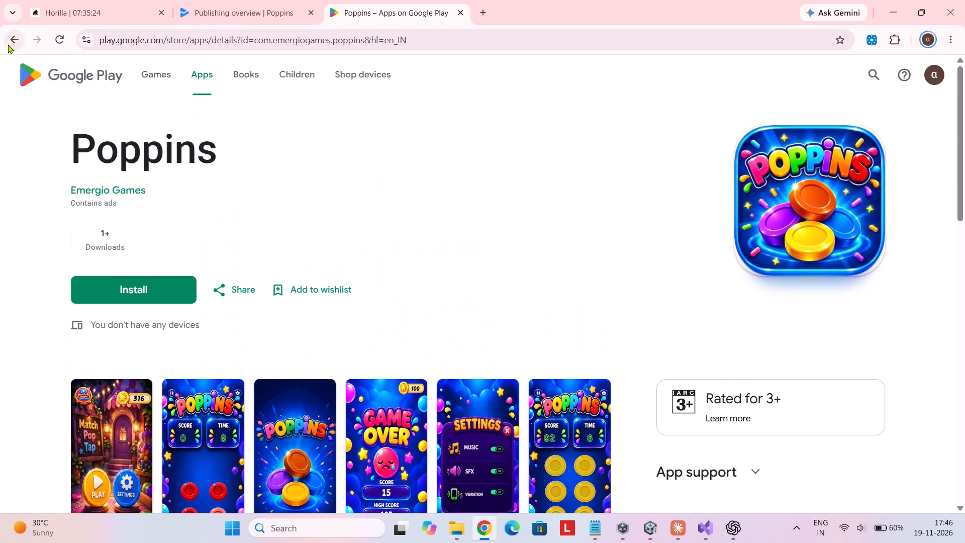
Return to the Emergio Games developer page and look through its featured app and full list of published games.
left_click(8, 44)
scroll(373, 340, "up", 7)
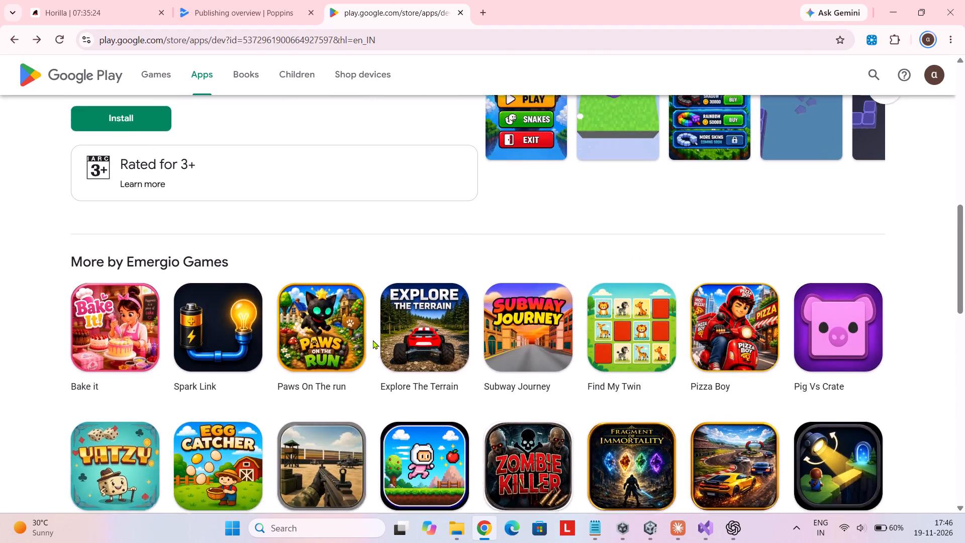
scroll(373, 340, "up", 4)
scroll(373, 340, "down", 7)
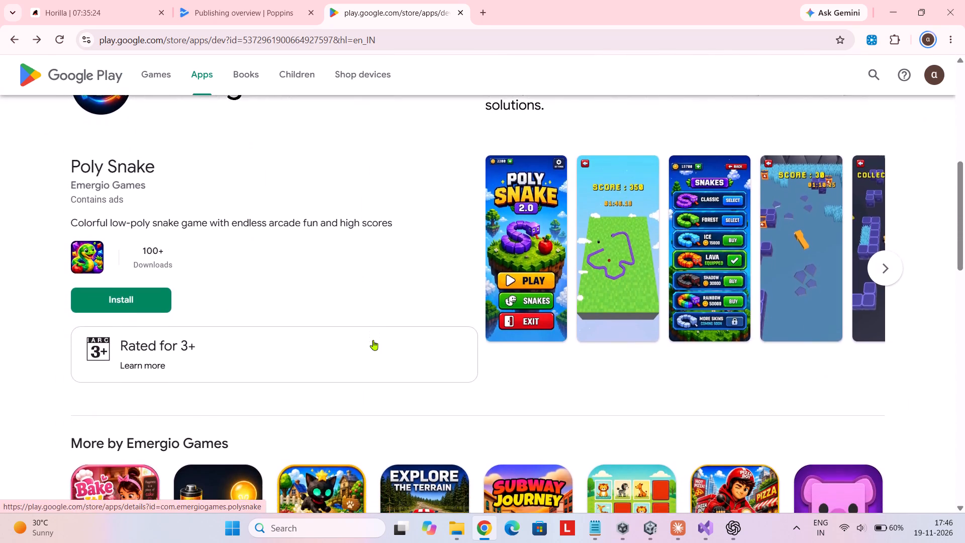
scroll(373, 340, "down", 5)
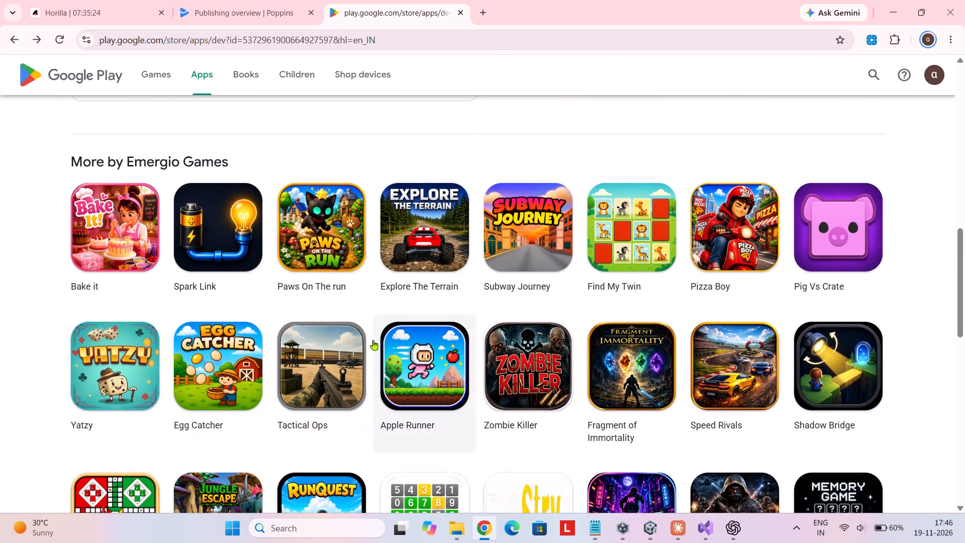
scroll(373, 340, "down", 2)
scroll(373, 340, "up", 3)
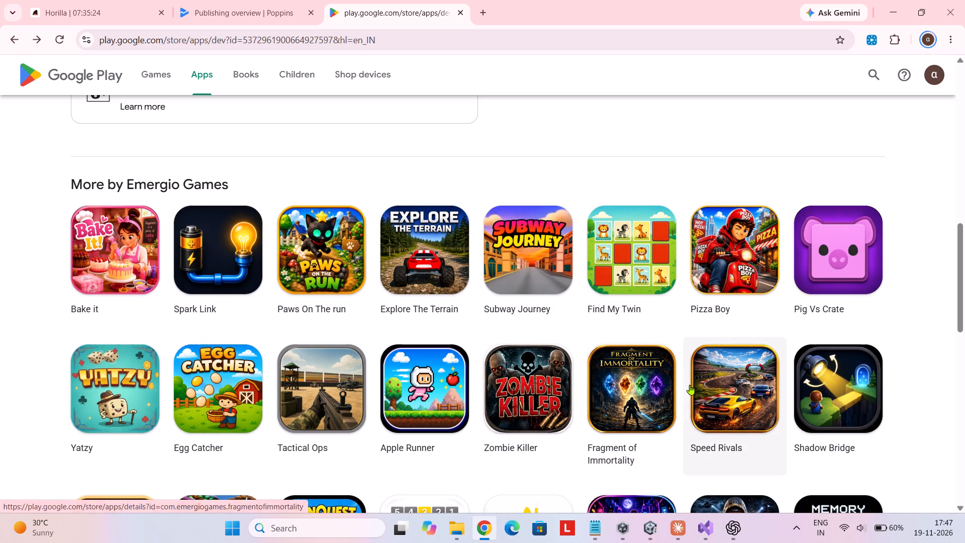
scroll(690, 385, "down", 6)
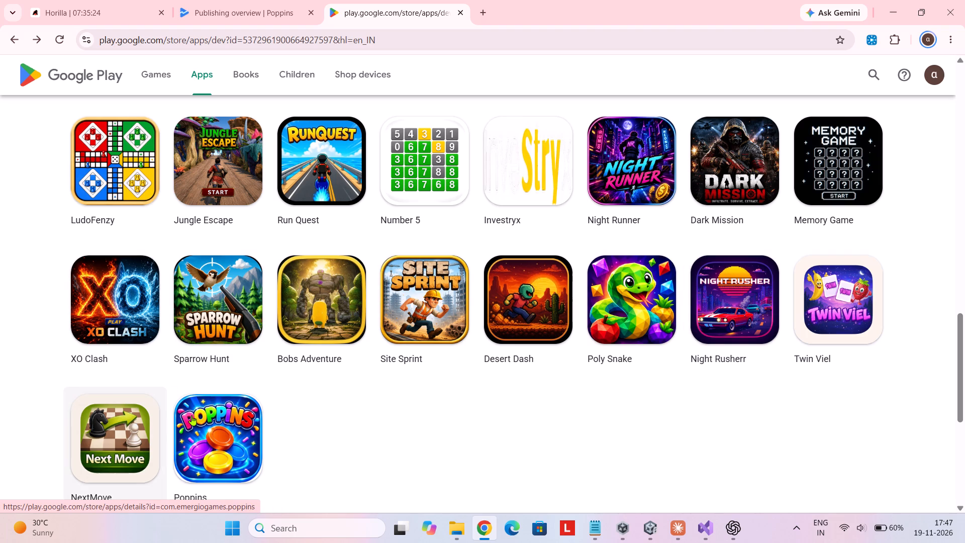
scroll(327, 434, "up", 3)
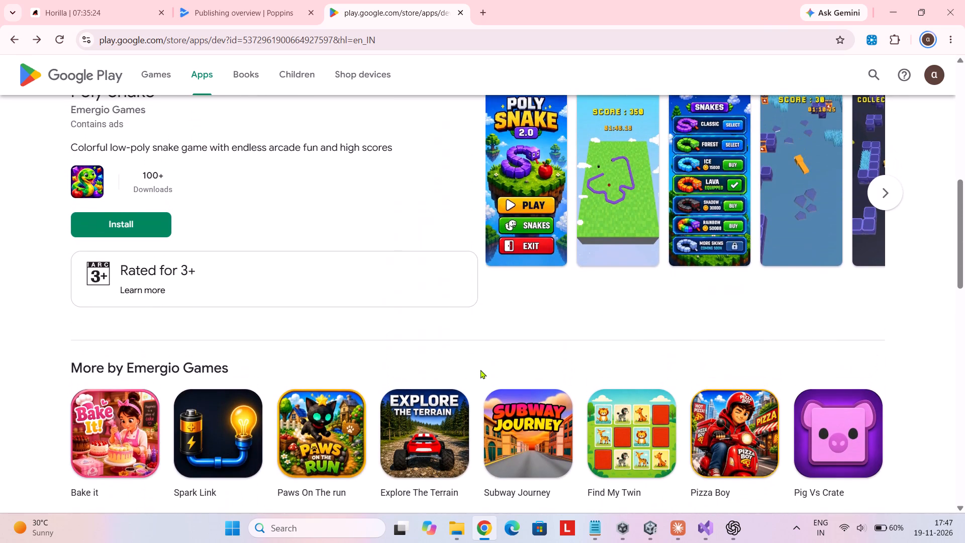
scroll(480, 370, "up", 5)
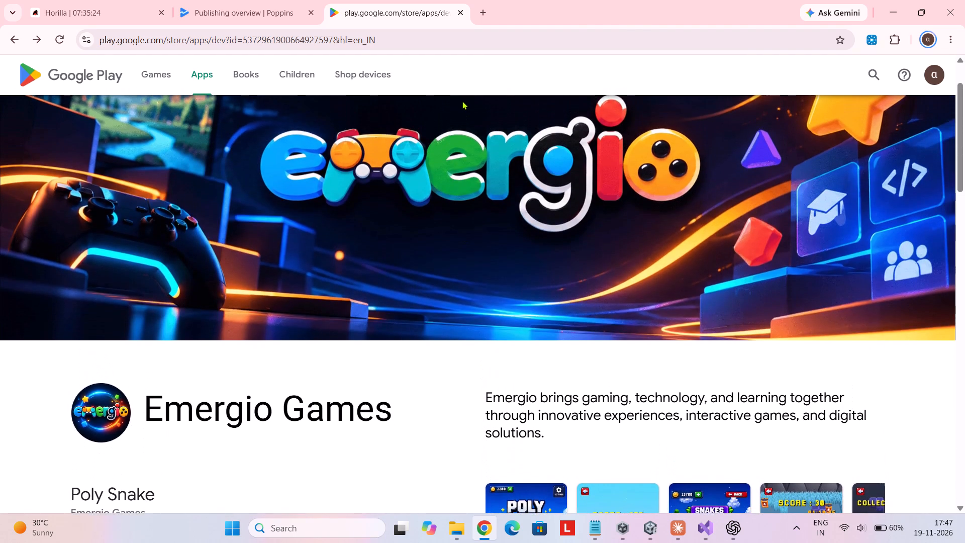
scroll(462, 101, "down", 9)
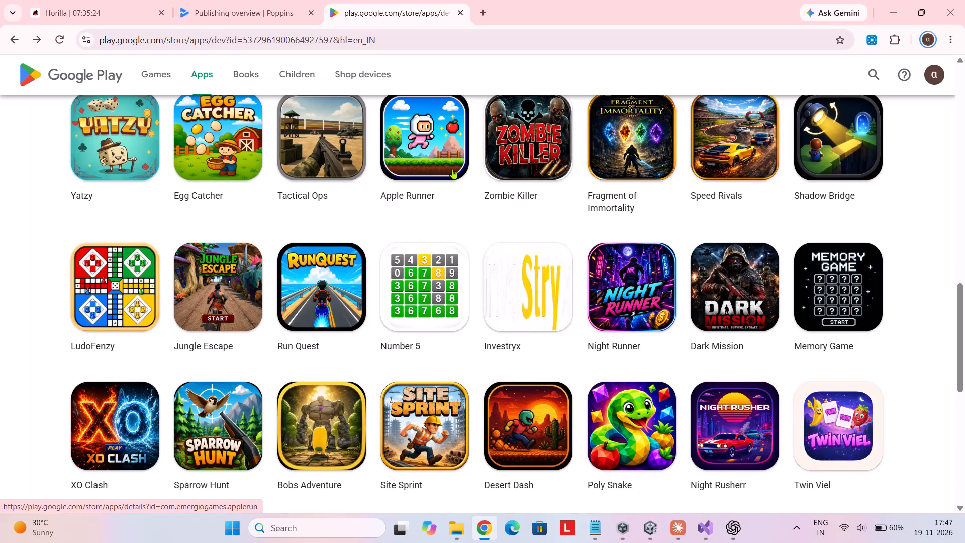
Look through the More by Emergio Games list and open the Bake it listing.
scroll(452, 169, "right", 1)
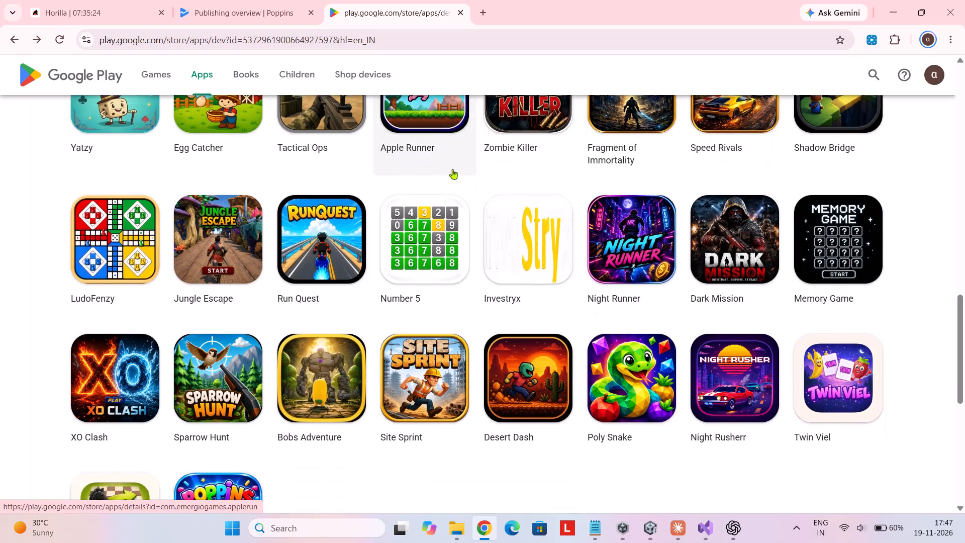
scroll(452, 169, "right", 2)
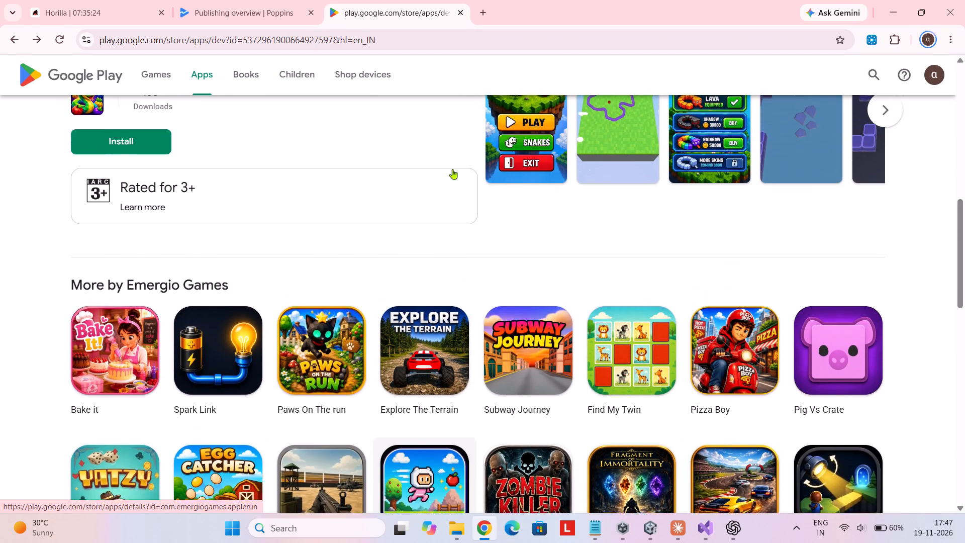
scroll(452, 169, "down", 2)
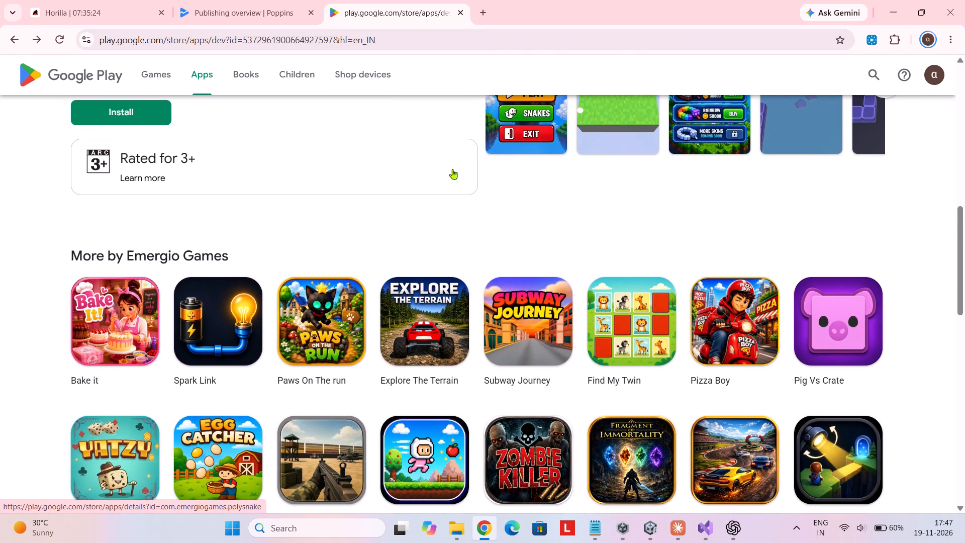
scroll(452, 169, "down", 2)
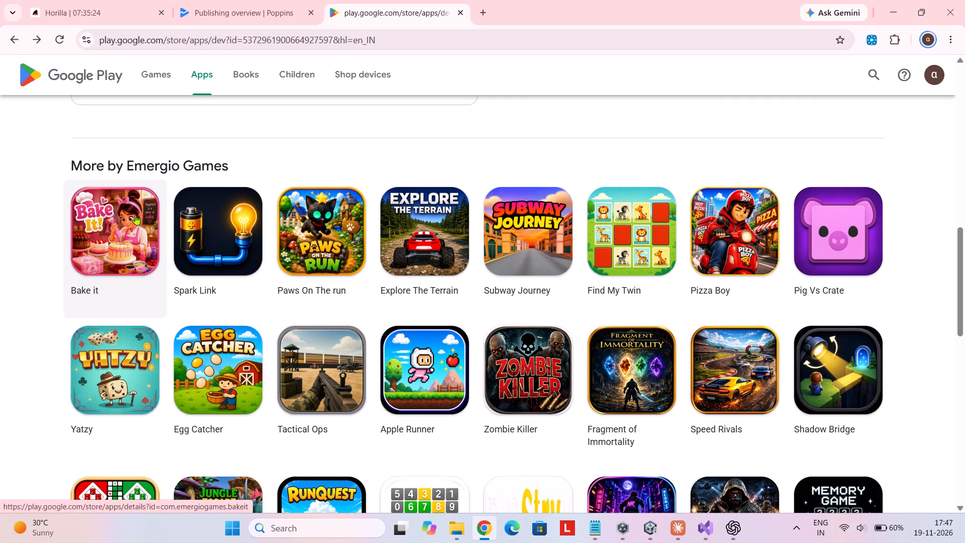
left_click(128, 244)
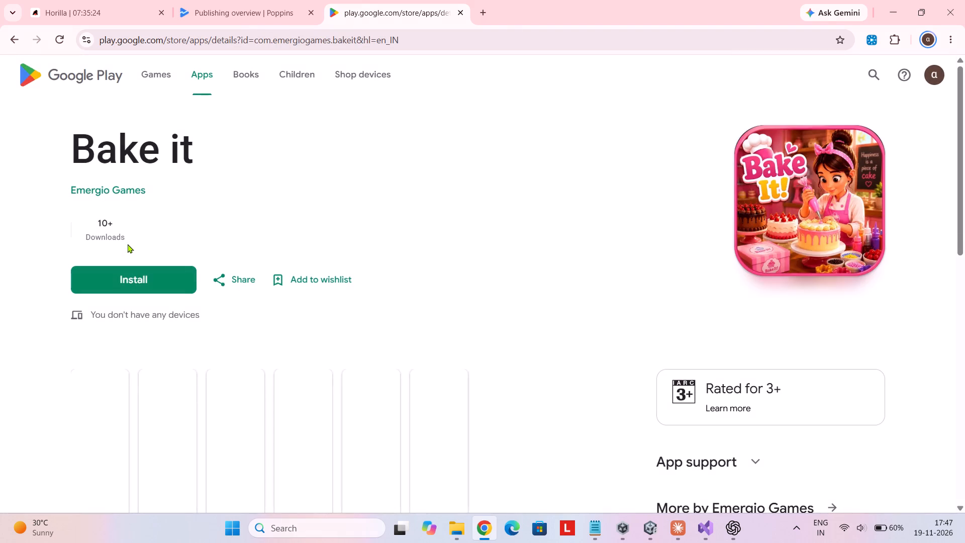
View the Bake it listing's screenshots enlarged, going through the full set, and close the viewer.
scroll(368, 433, "down", 2)
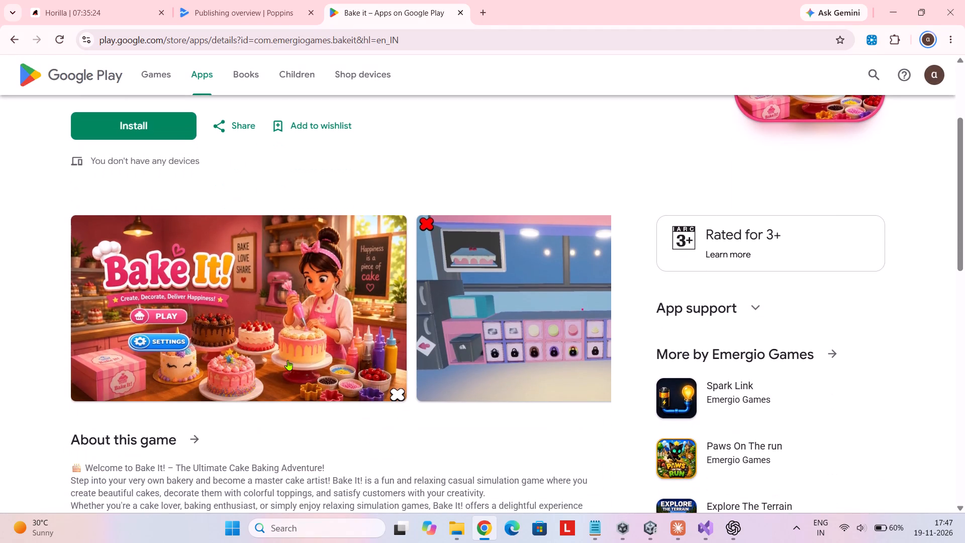
left_click(244, 357)
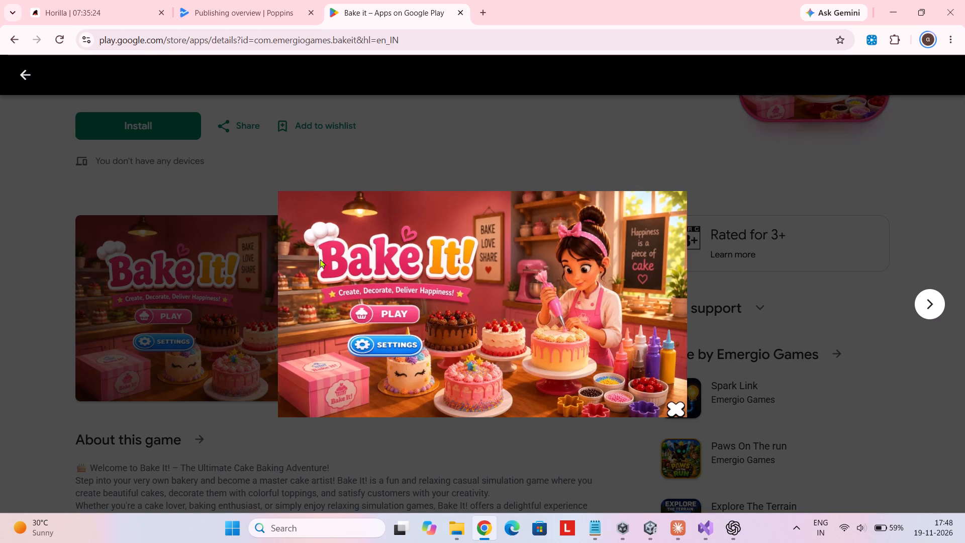
left_click(27, 75)
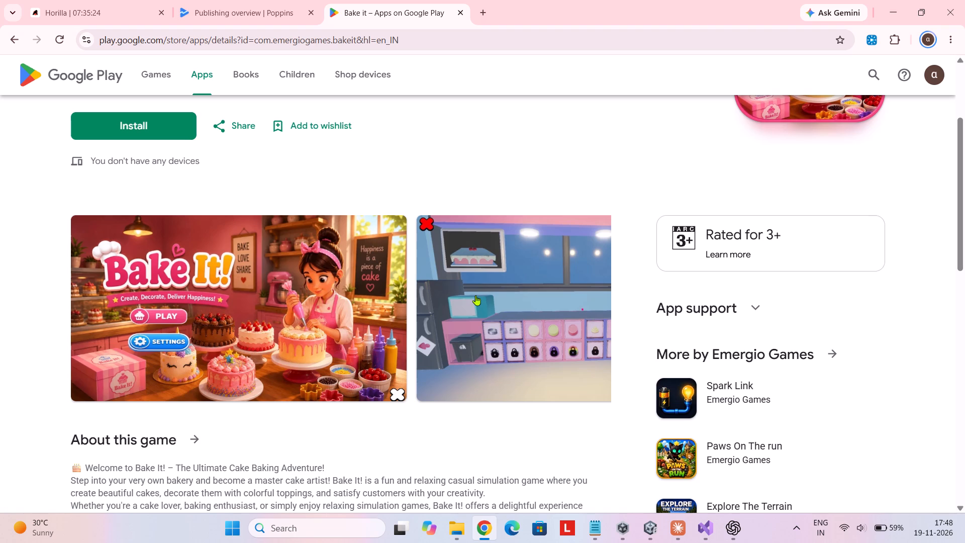
left_click(459, 312)
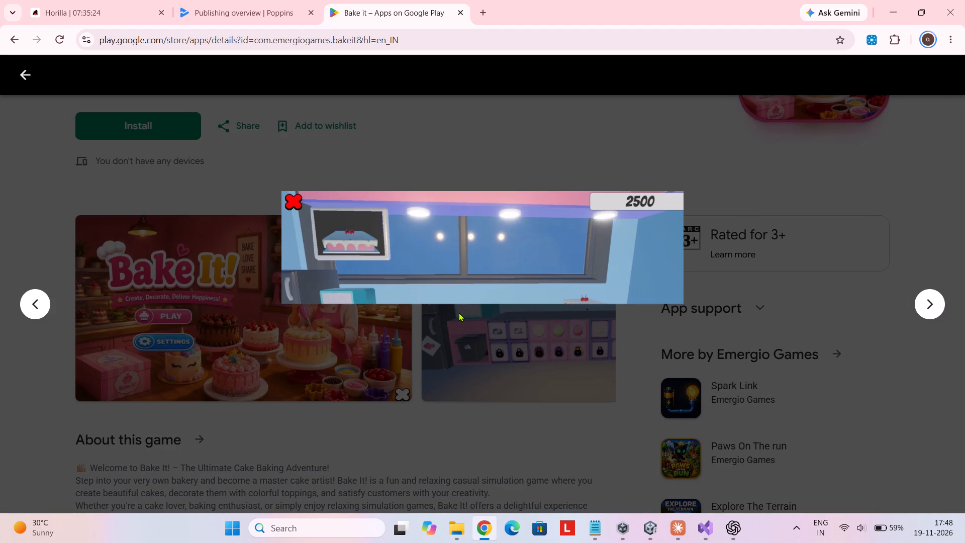
key("Right")
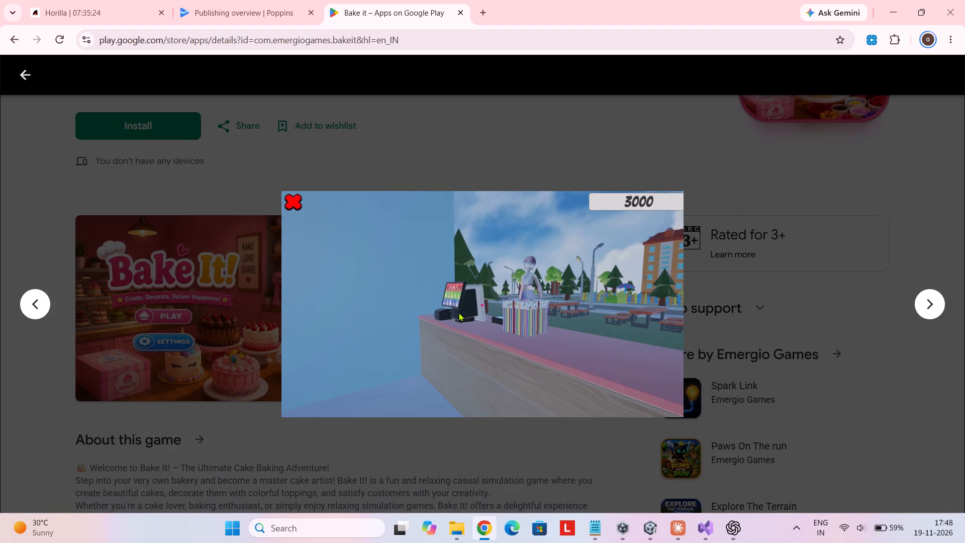
key("Right")
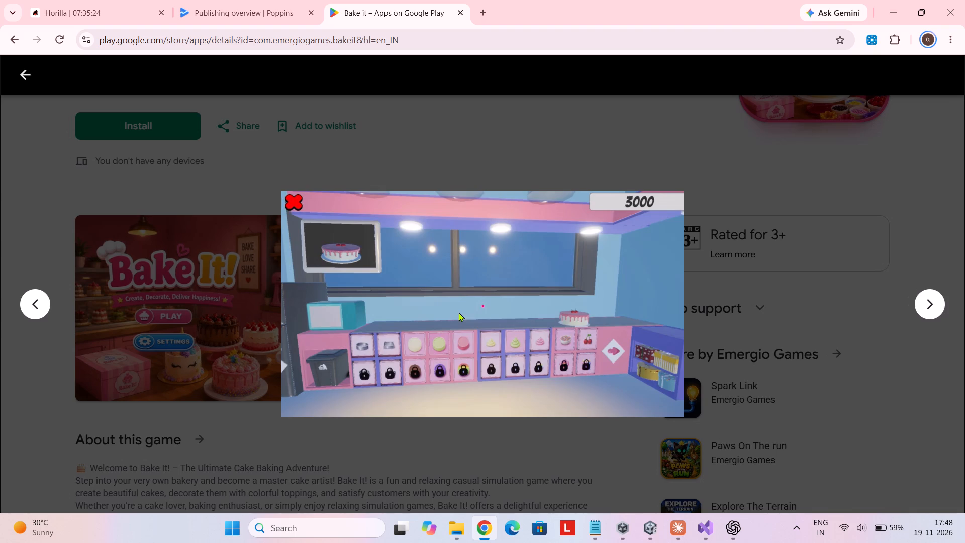
key("Right")
key("Right")
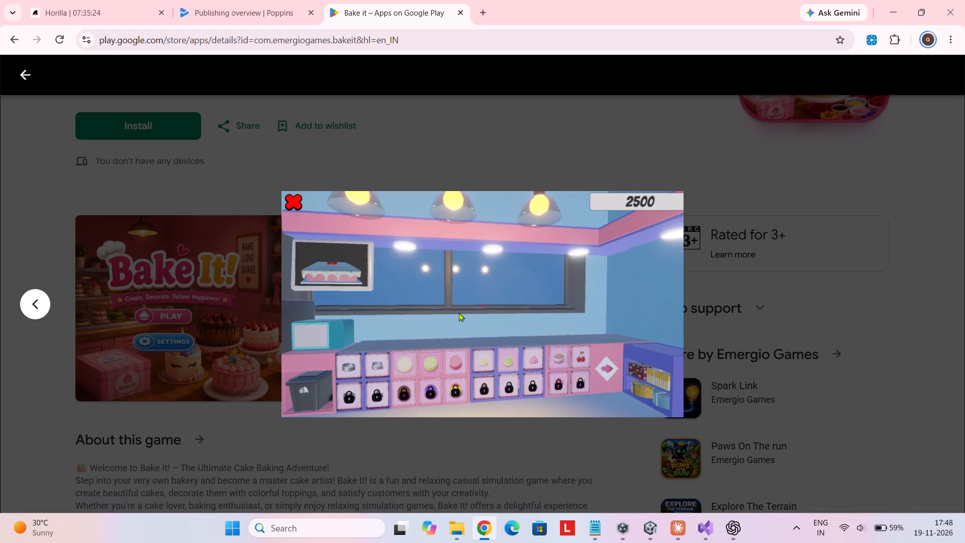
key("Right")
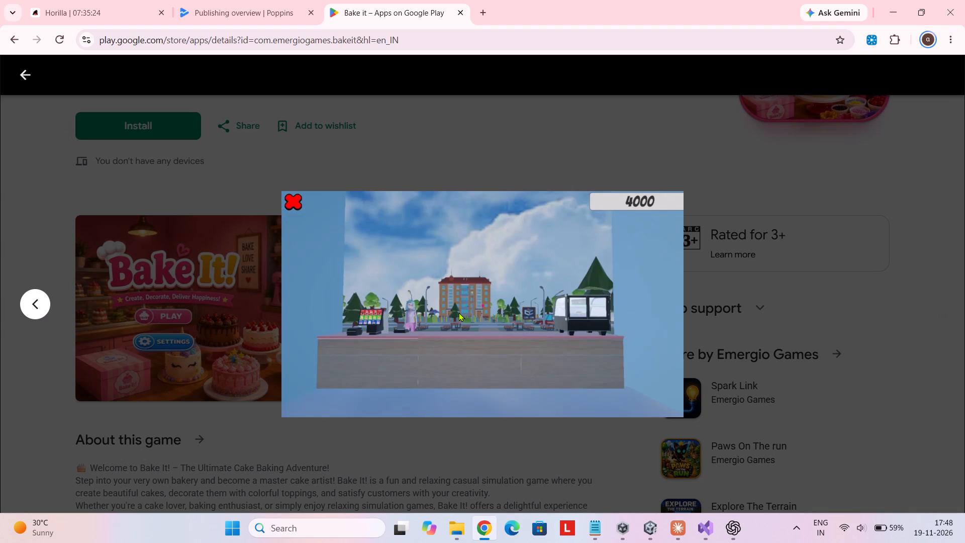
key("Right")
key("Left")
key("Left")
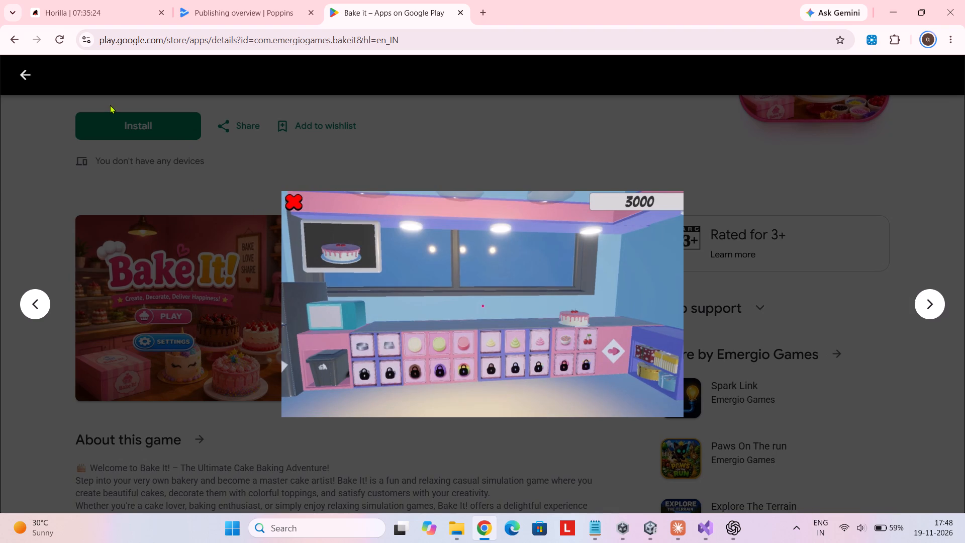
left_click(26, 74)
Review the Bake it listing's About this game section, update date and Data safety section.
scroll(278, 272, "down", 1)
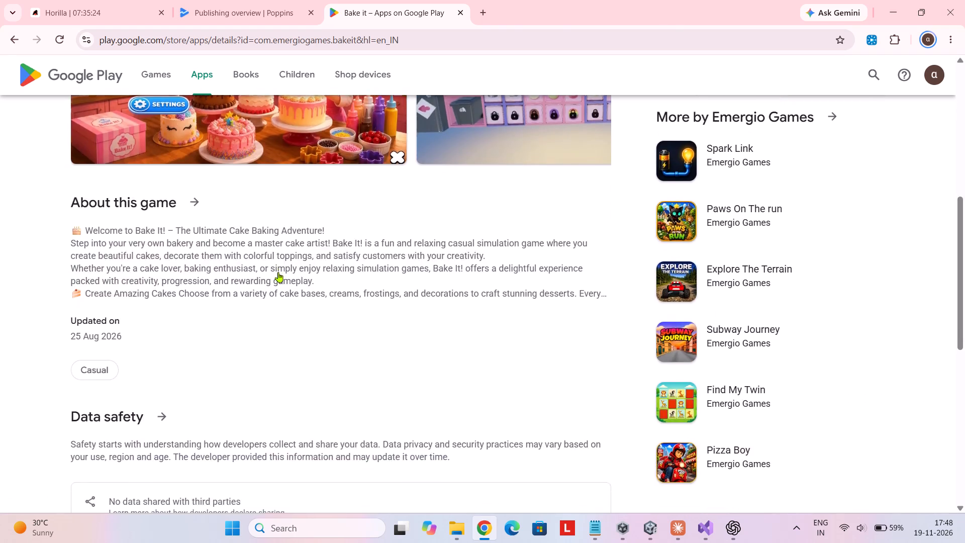
scroll(278, 272, "down", 1)
scroll(278, 272, "up", 4)
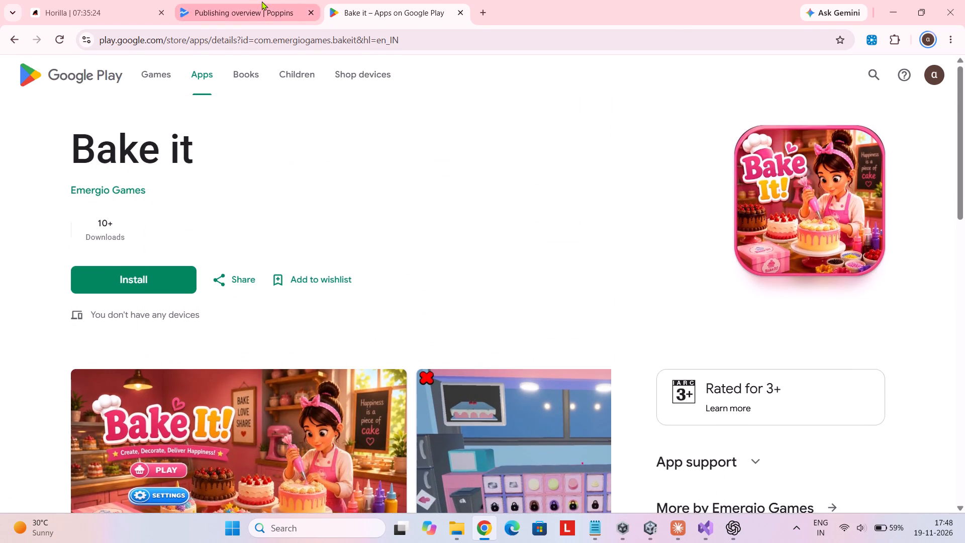
Glance at the Poppins Publishing overview, then switch to Horilla's Attendance Activity page and reload it.
left_click(261, 2)
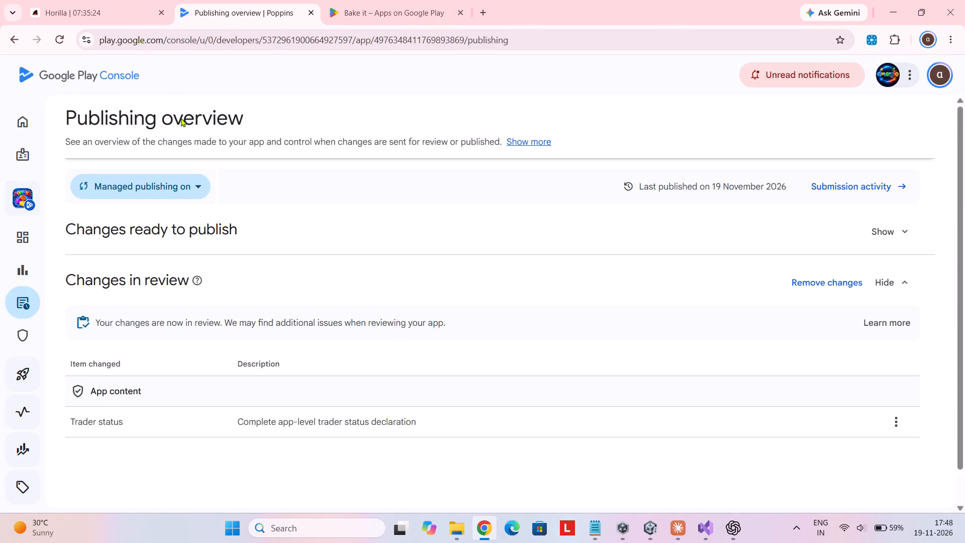
left_click(131, 23)
left_click(58, 45)
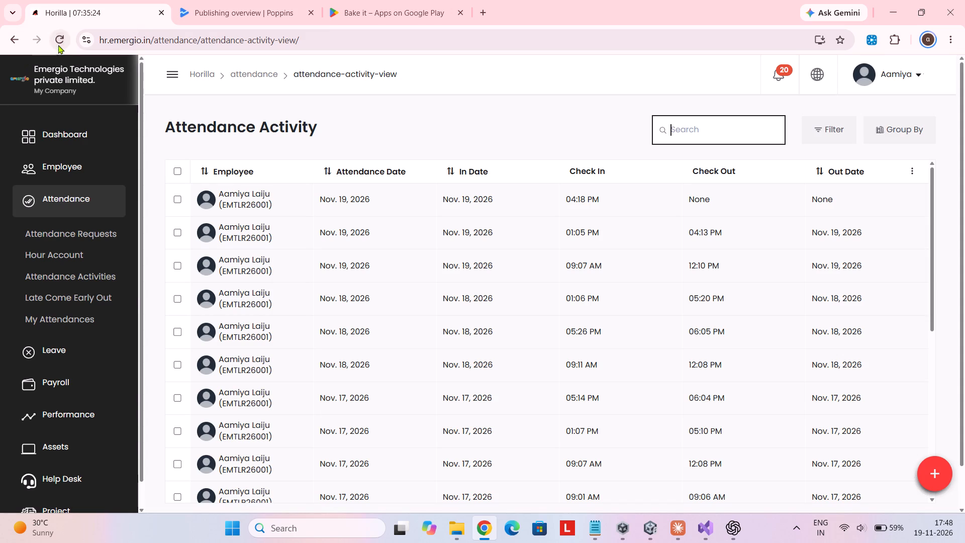
Return to the Poppins Publishing overview in Google Play Console.
left_click(210, 0)
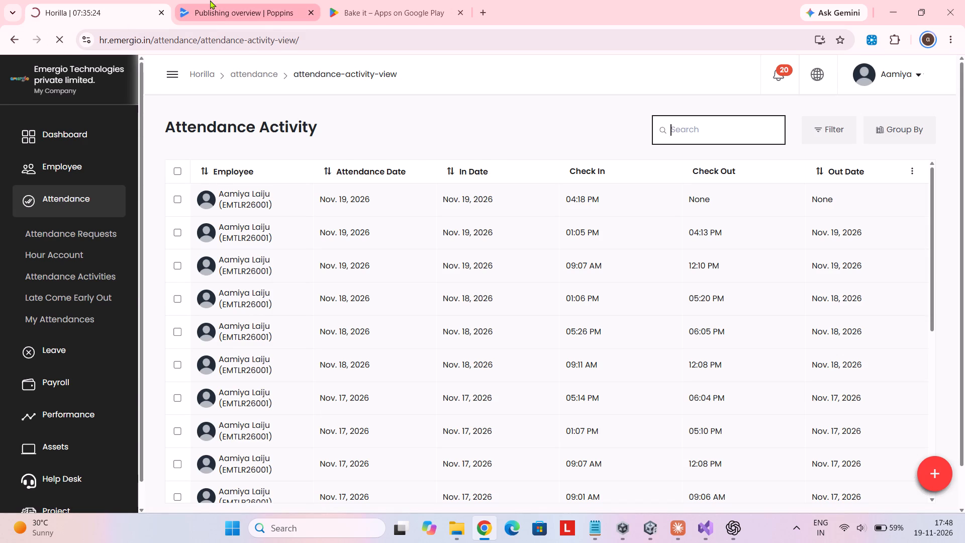
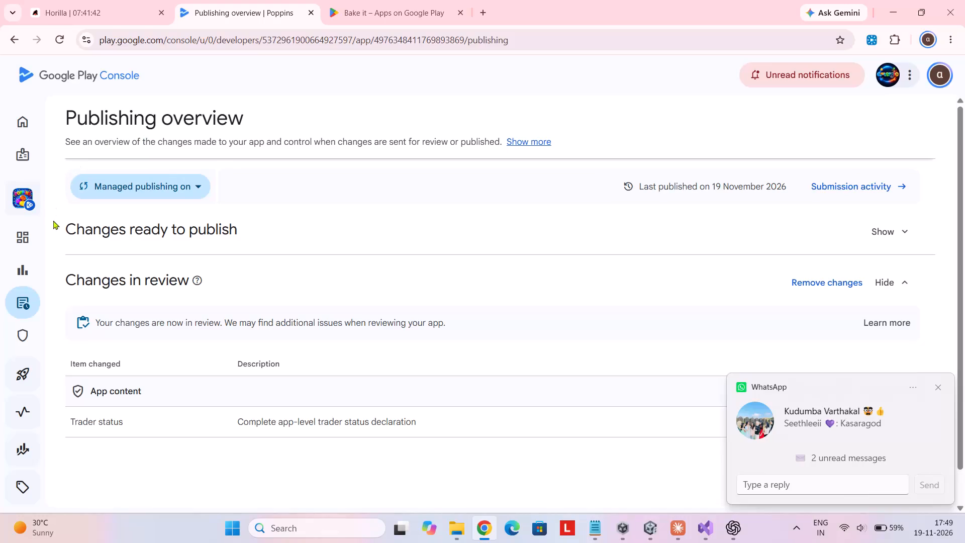
Promote the Poppins Open testing release 22 (0.2.20) to Production.
scroll(65, 351, "down", 1)
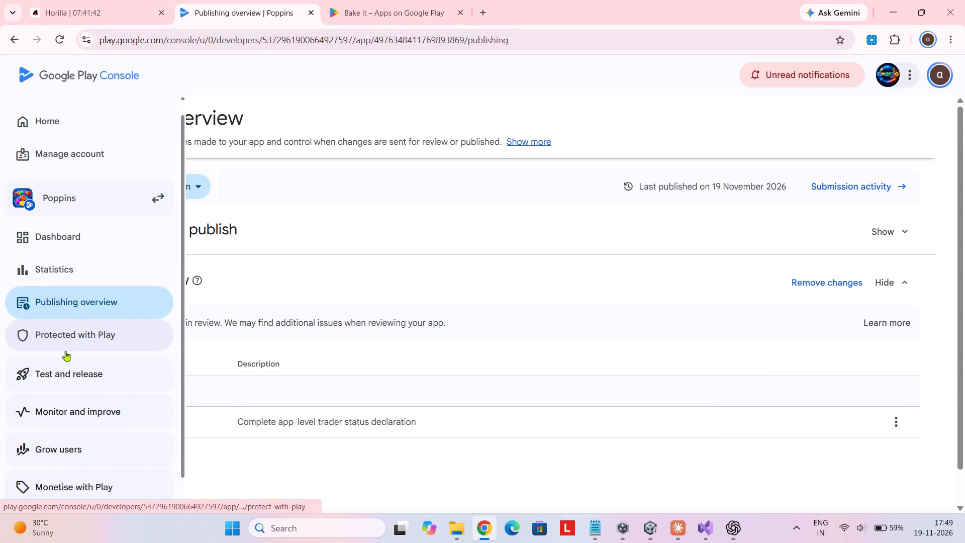
scroll(65, 351, "down", 1)
left_click(68, 325)
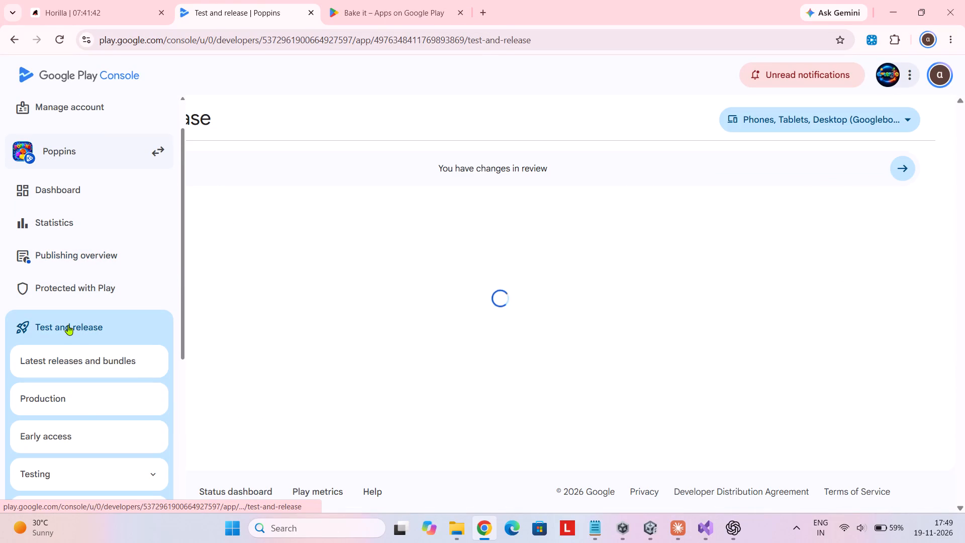
scroll(86, 404, "down", 1)
left_click(78, 397)
scroll(78, 397, "down", 1)
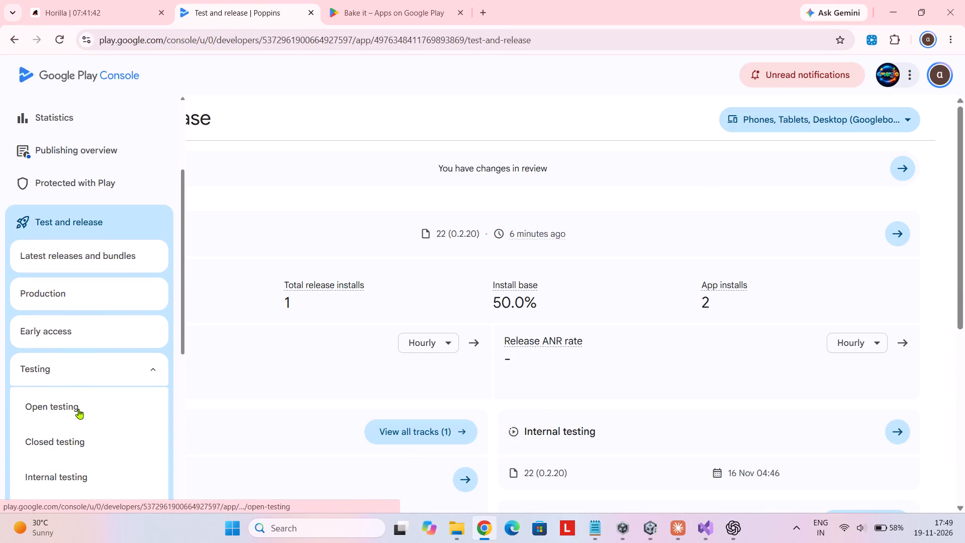
left_click(78, 409)
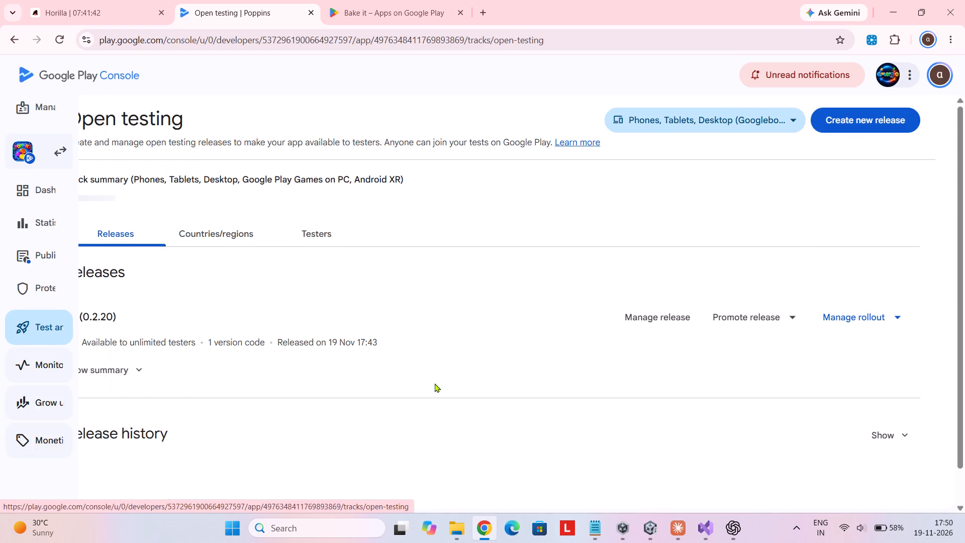
left_click(747, 329)
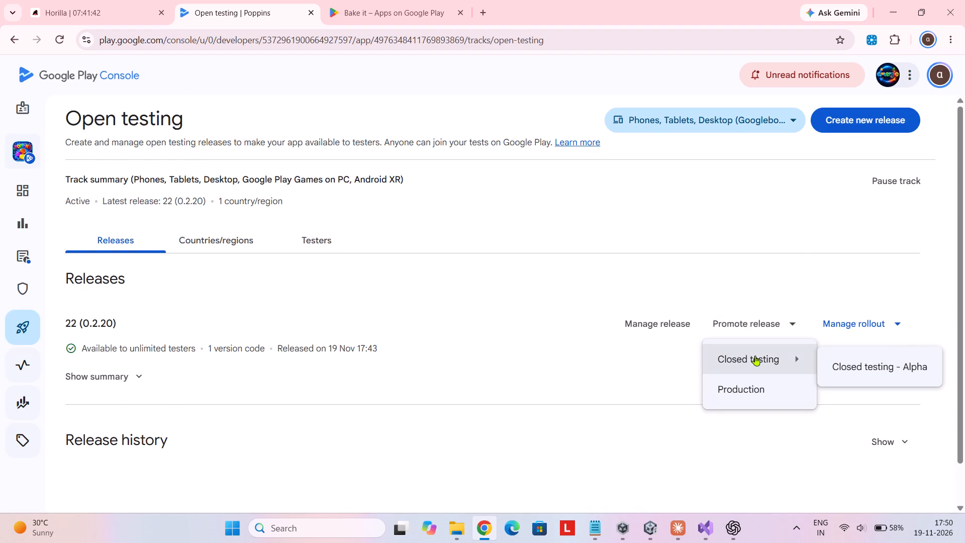
left_click(746, 386)
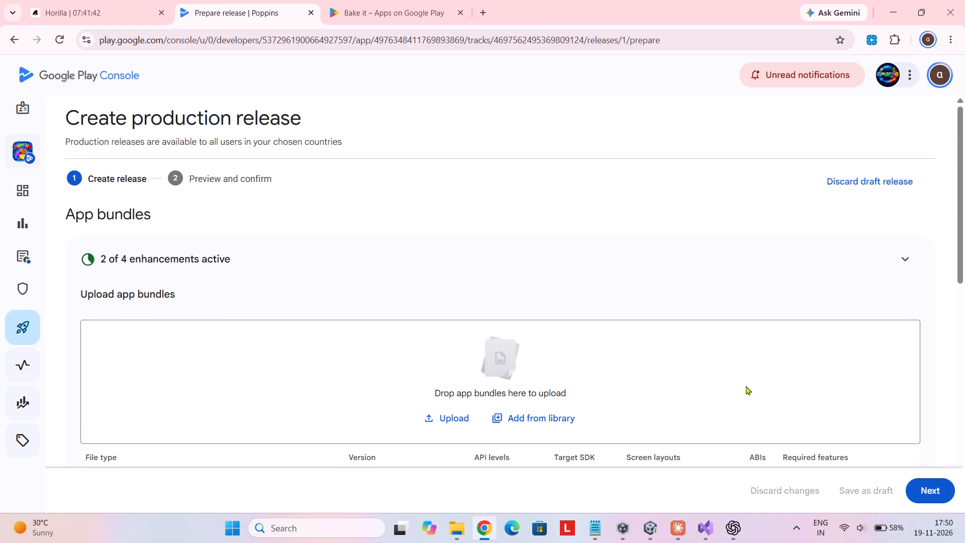
Review the production release draft's details and its preview page, and go back to editing without saving.
scroll(746, 386, "down", 7)
scroll(746, 386, "up", 2)
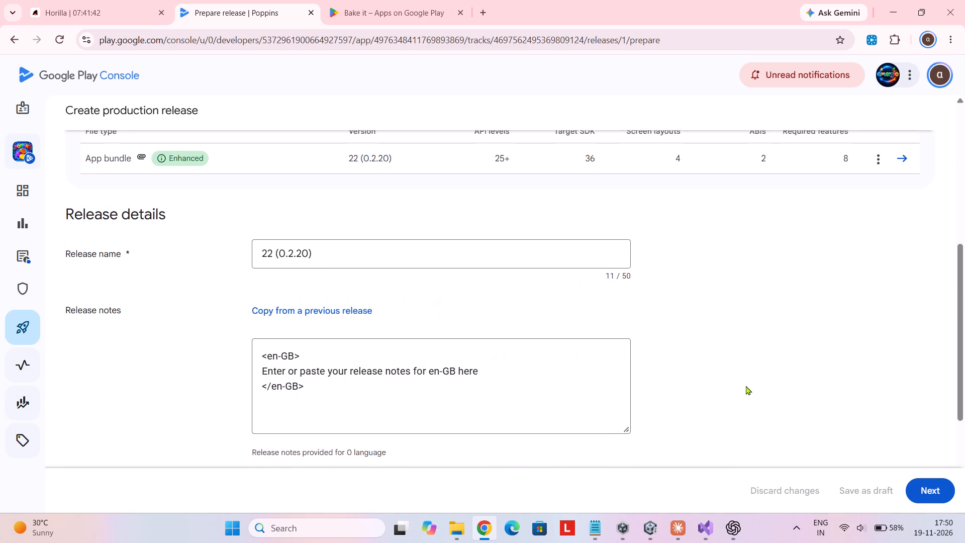
scroll(746, 386, "up", 2)
left_click(923, 490)
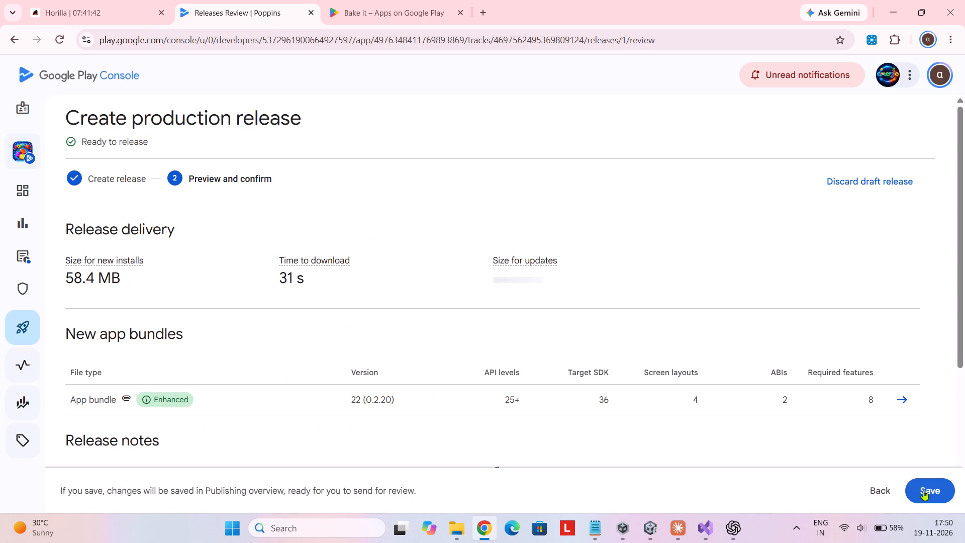
left_click(879, 490)
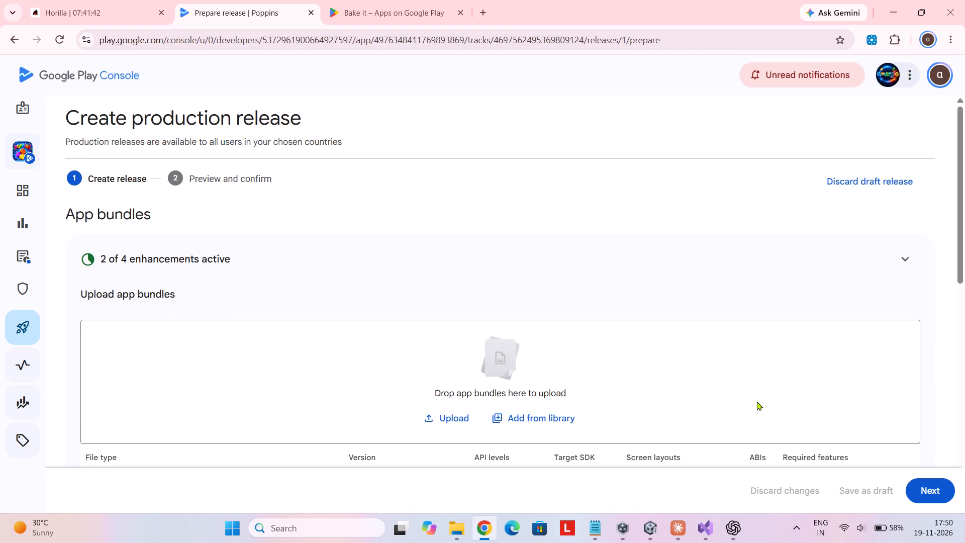
Add the prefix Poppins to the production release name, making it "Poppins22 (0.2.20)".
scroll(441, 320, "down", 1)
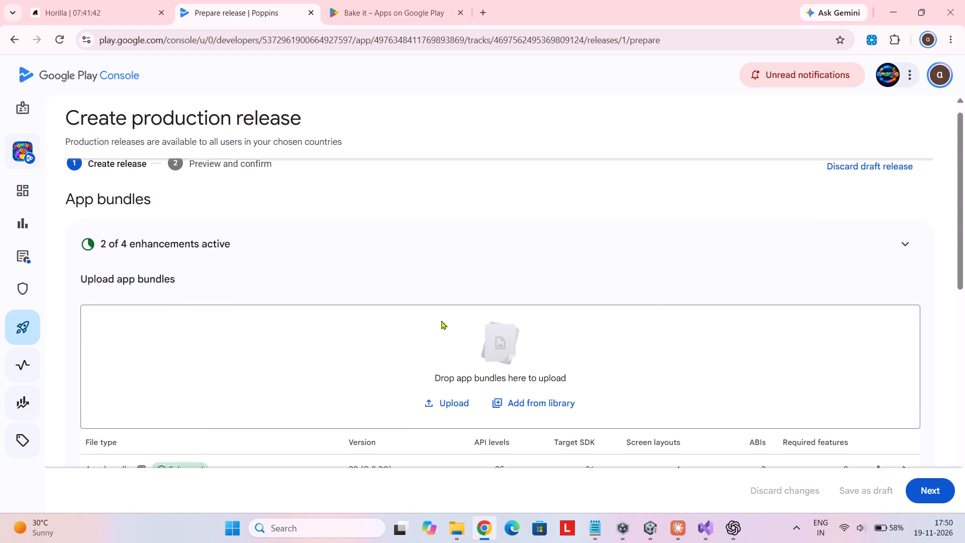
scroll(441, 320, "down", 3)
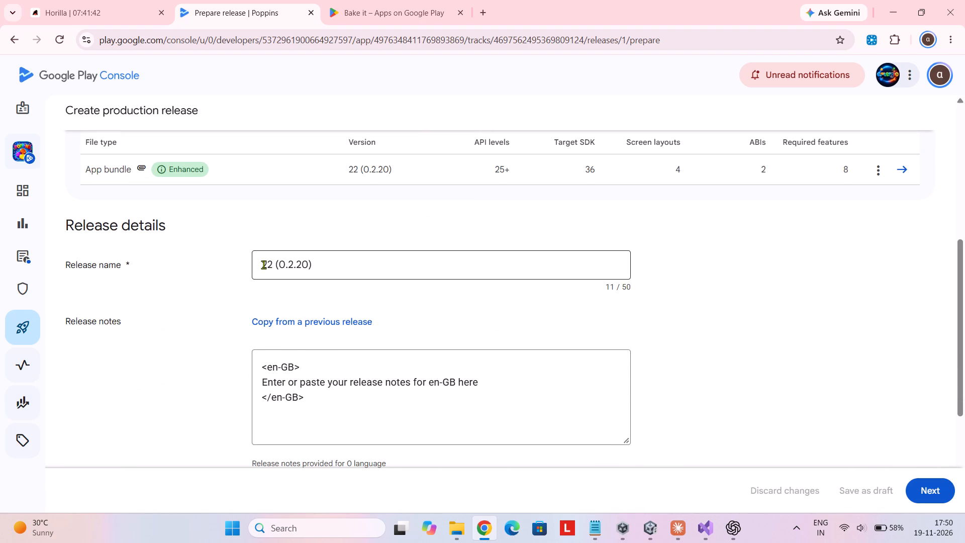
left_click(263, 263)
type("BUI")
key("BackSpace")
key("BackSpace")
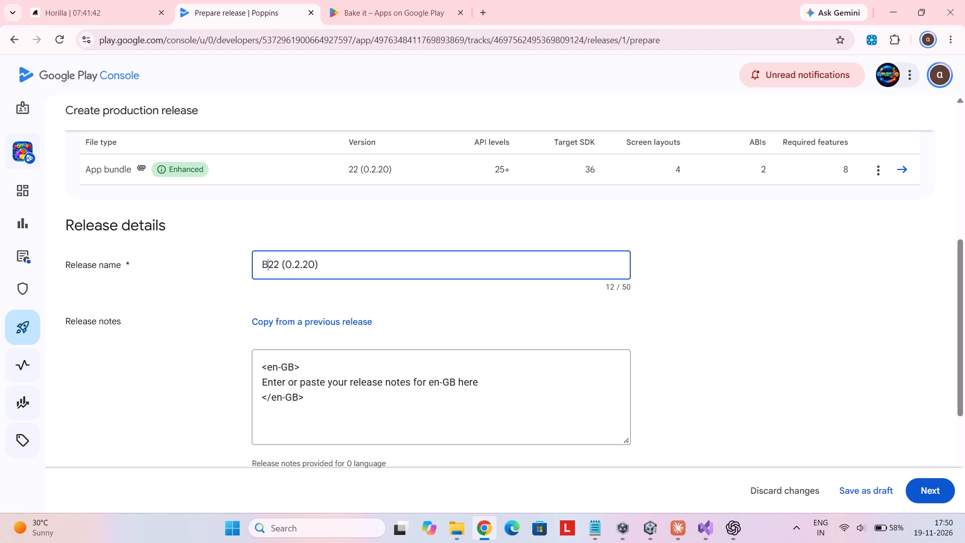
key("BackSpace")
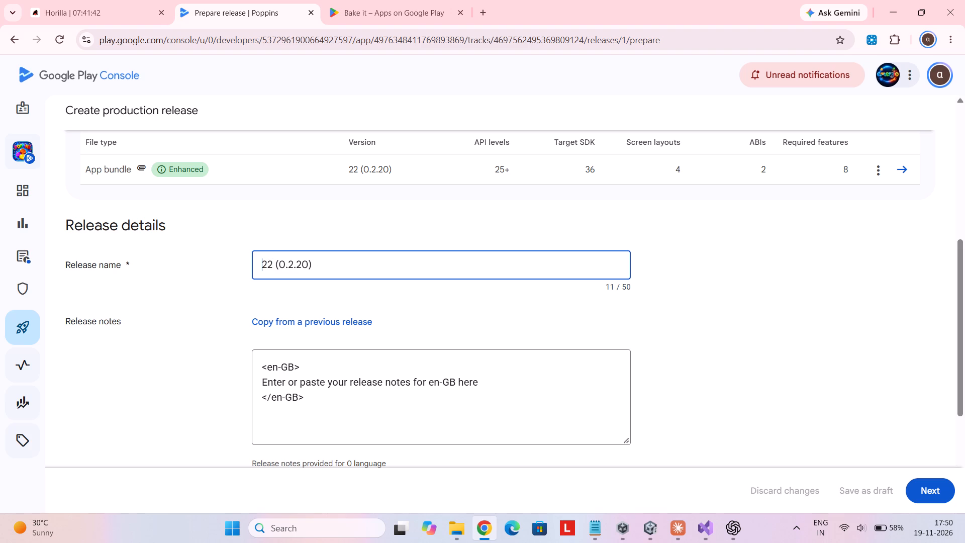
type("POPPI")
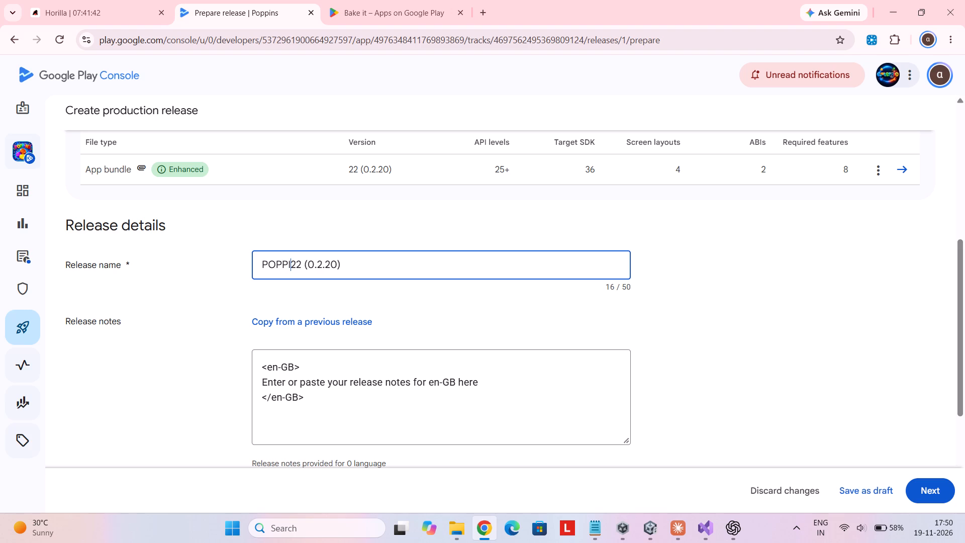
key("shift+BackSpace")
key("shift+BackSpace")
key("shift+BackSpace")
key("shift+BackSpace")
type("oppins")
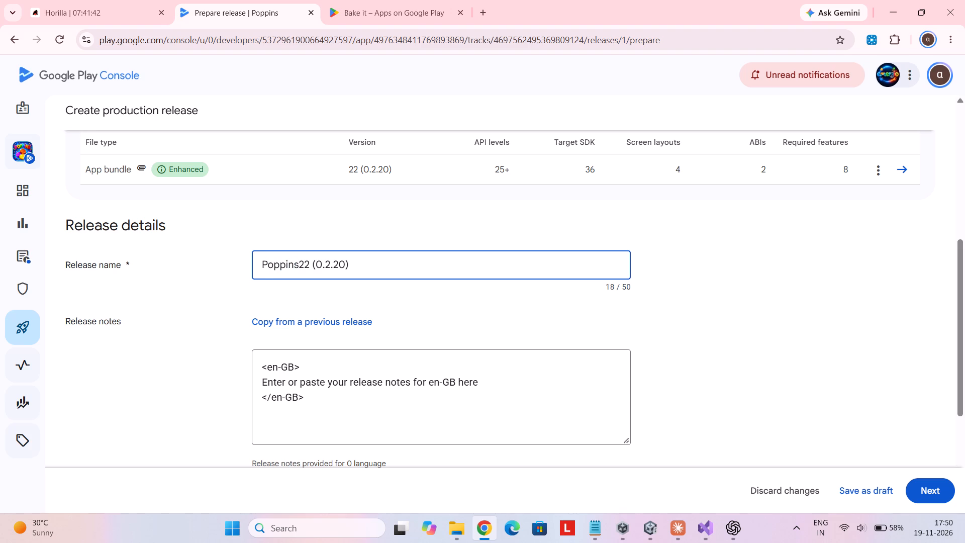
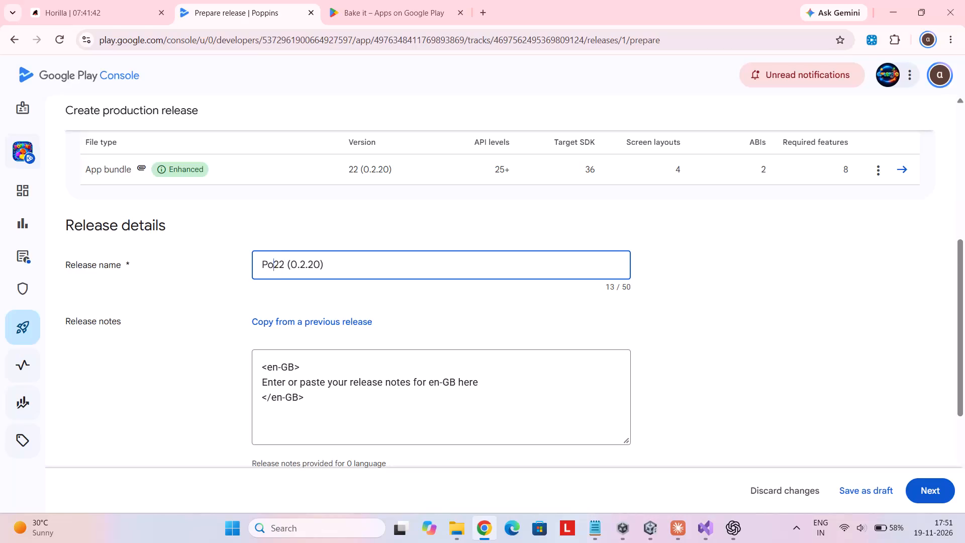
Change the production release name to "POPPINSB22 (V0.2.20)" and continue to the next stage of the release.
key("BackSpace")
type("OPPINSB")
key("Right")
key("Right")
key("Right")
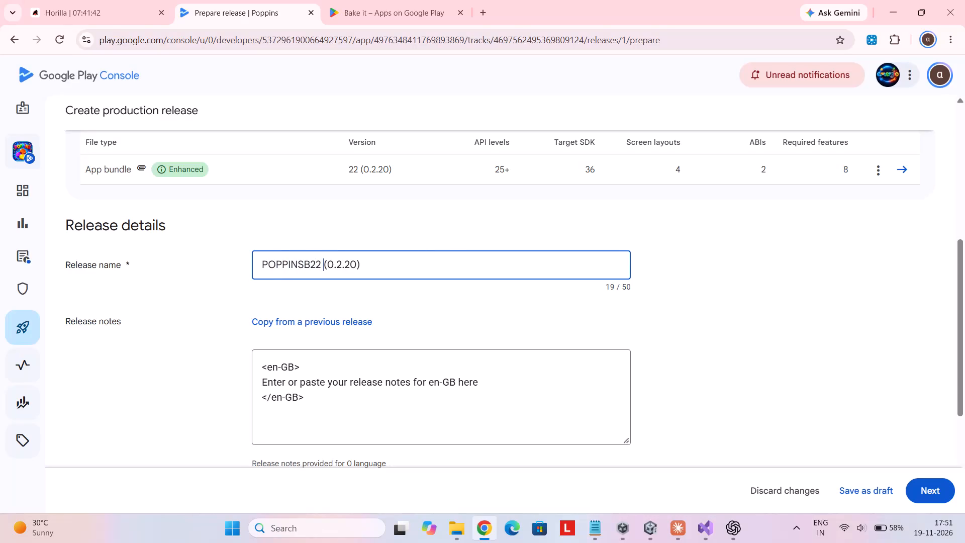
key("Right")
key("shift+v")
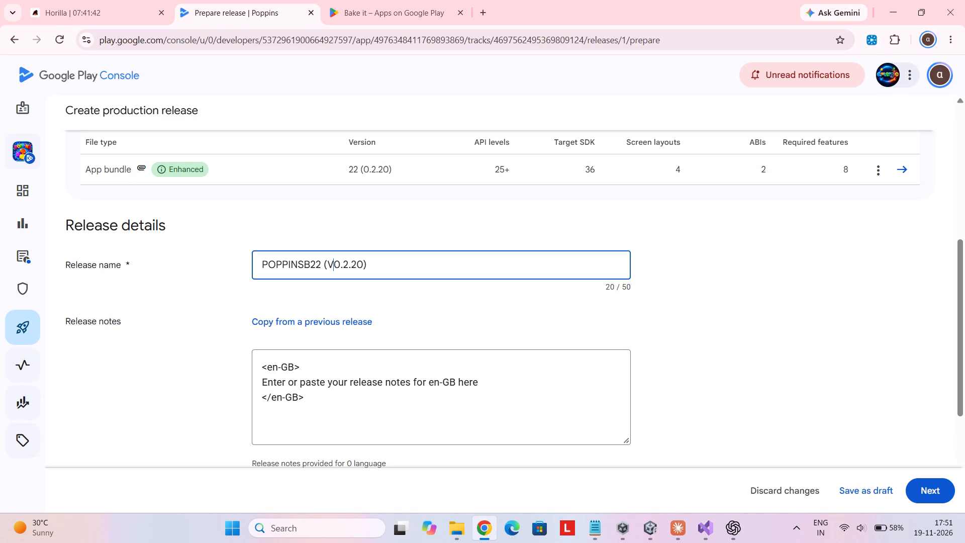
left_click(928, 488)
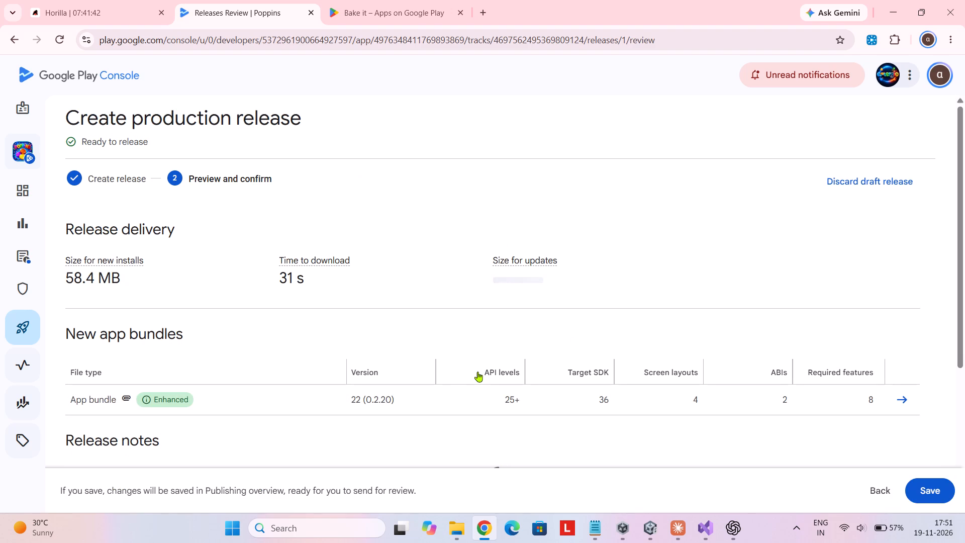
Review and save the POPPINSB22 (V0.2.20) production release, and continue to the Publishing overview.
scroll(477, 372, "down", 3)
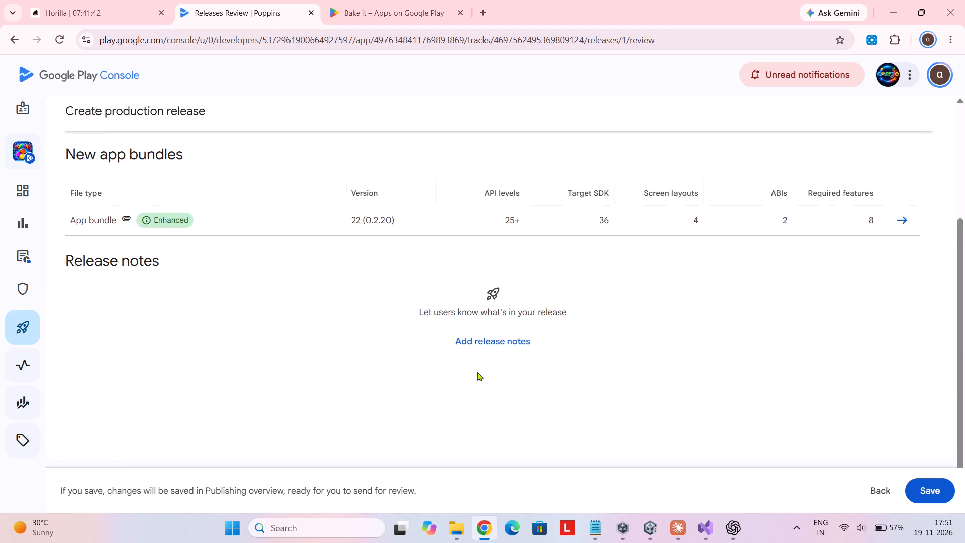
scroll(477, 372, "down", 1)
scroll(477, 372, "up", 3)
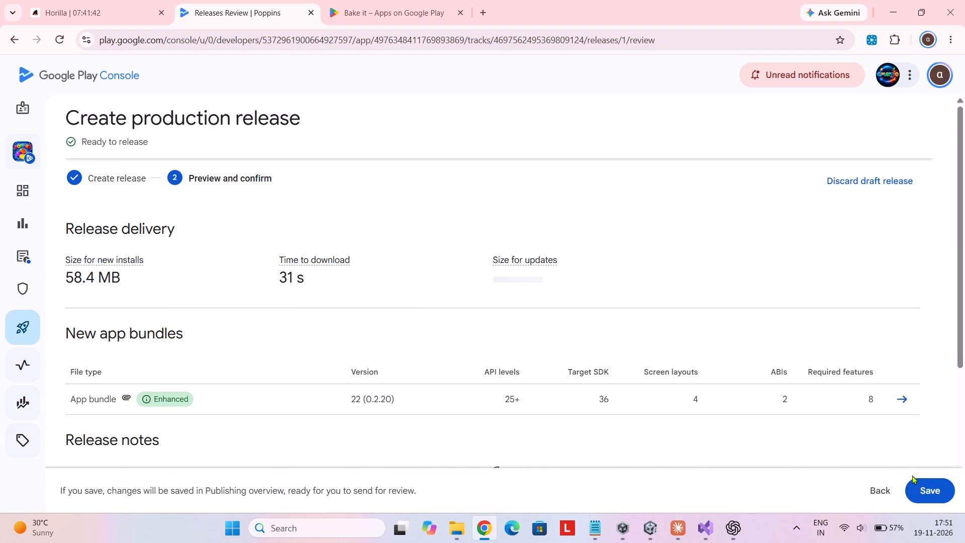
left_click(922, 491)
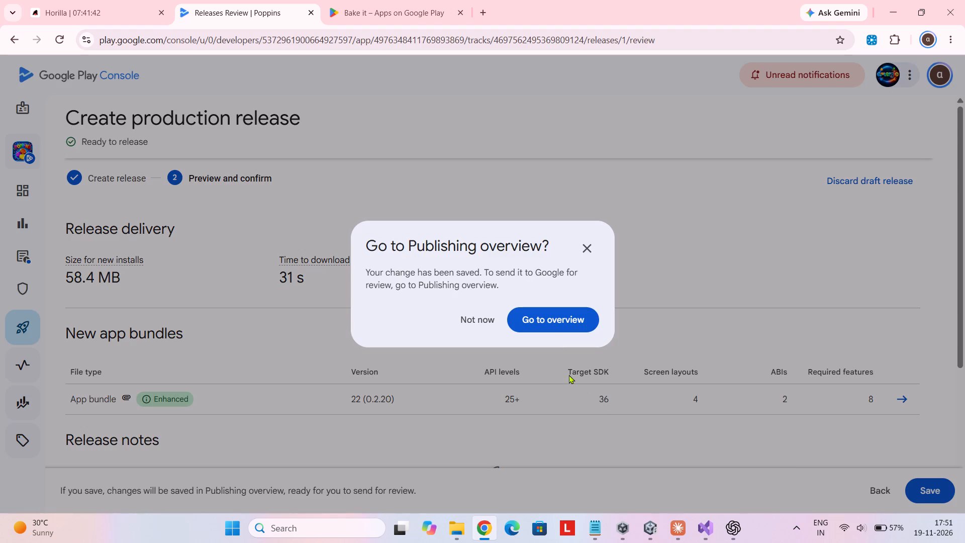
left_click(550, 320)
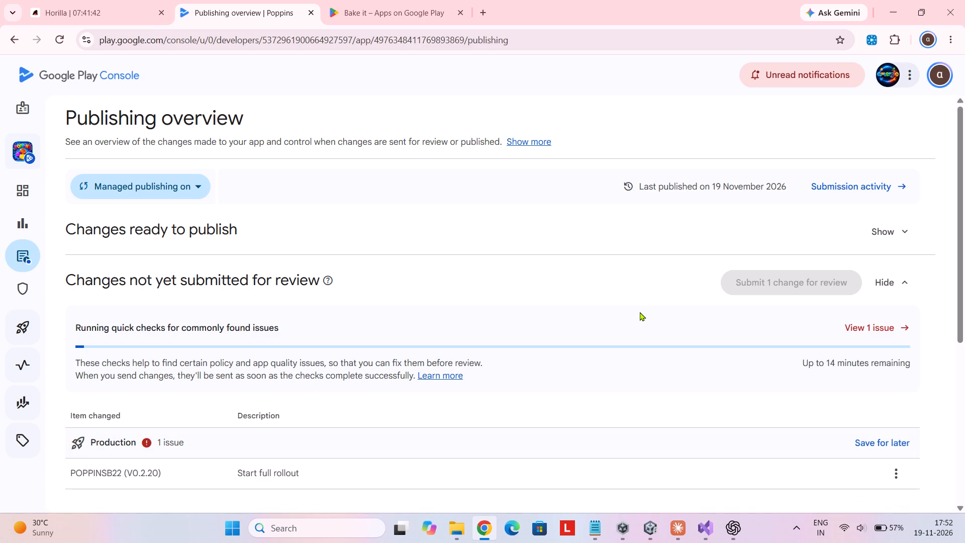
Open the reported issue on required hardware feature declarations and choose to proceed anyway, up to the reasons for ignoring it.
left_click(867, 325)
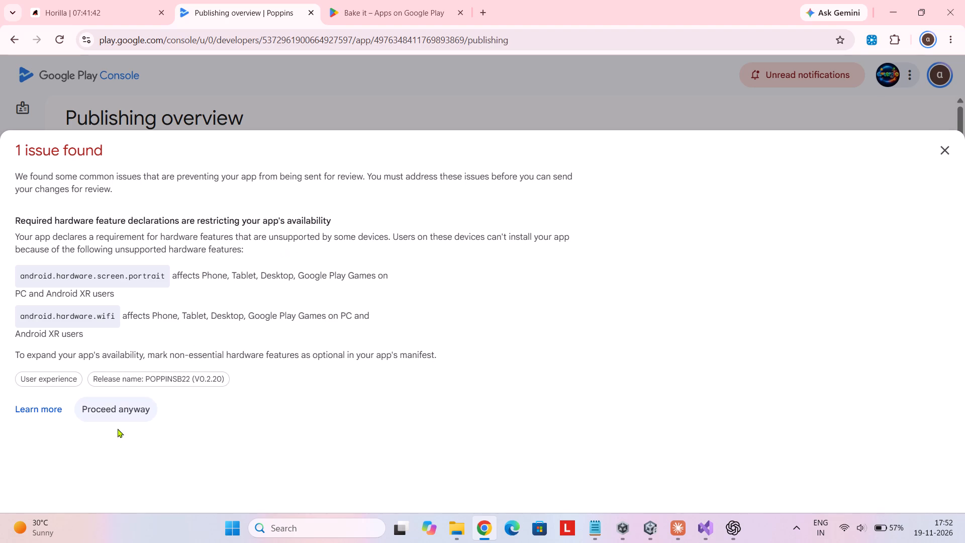
left_click(120, 405)
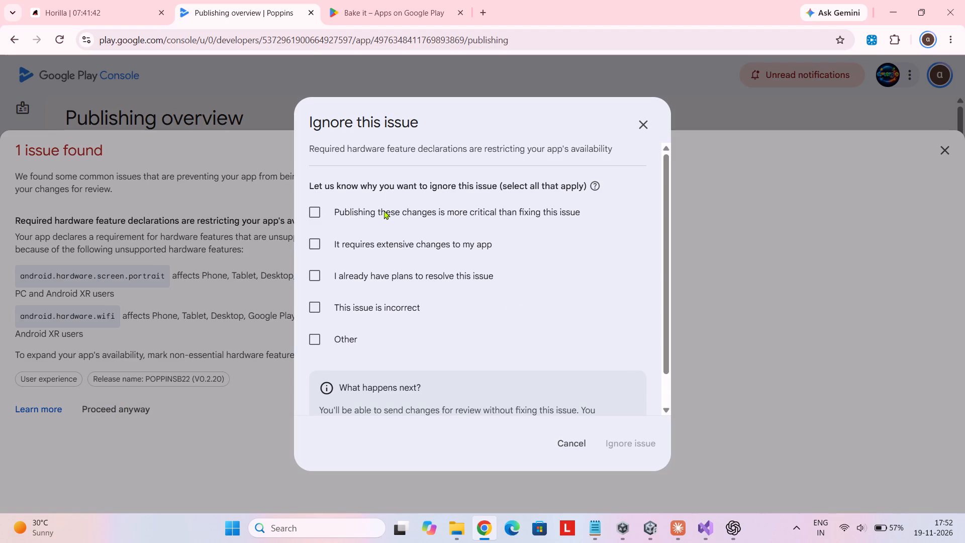
left_click(573, 443)
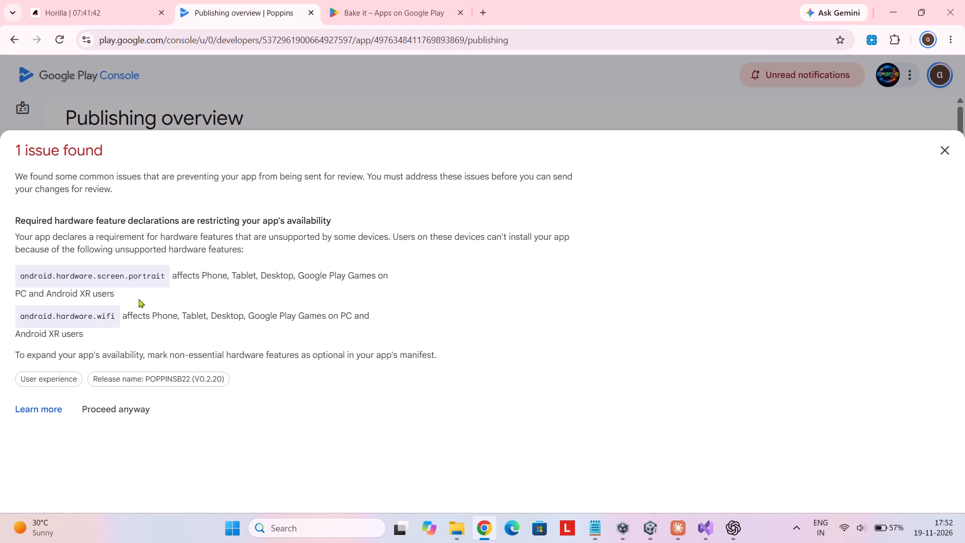
left_click(123, 414)
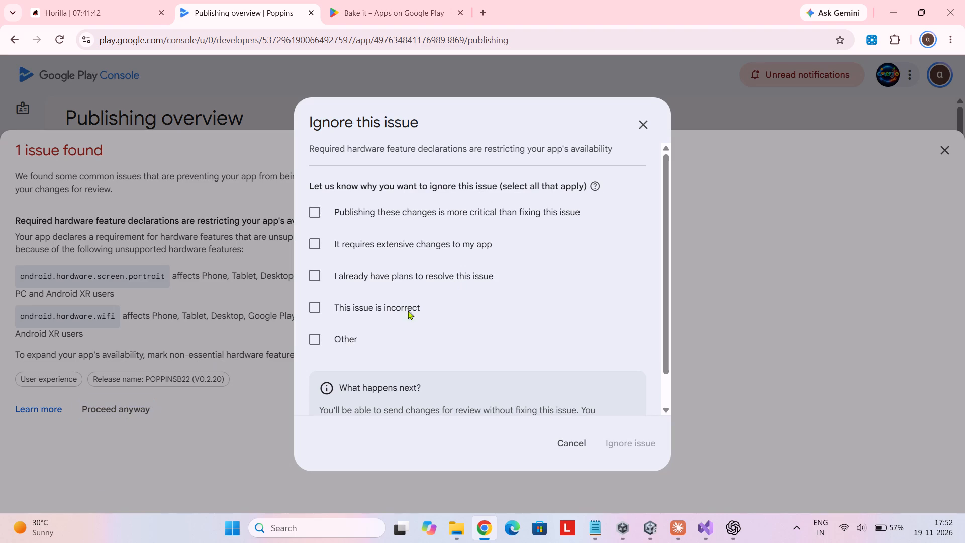
Ignore the required hardware feature declarations issue, giving the reason "Publishing these changes is more critical than fixing this issue".
scroll(401, 318, "down", 3)
scroll(373, 306, "up", 3)
left_click(387, 209)
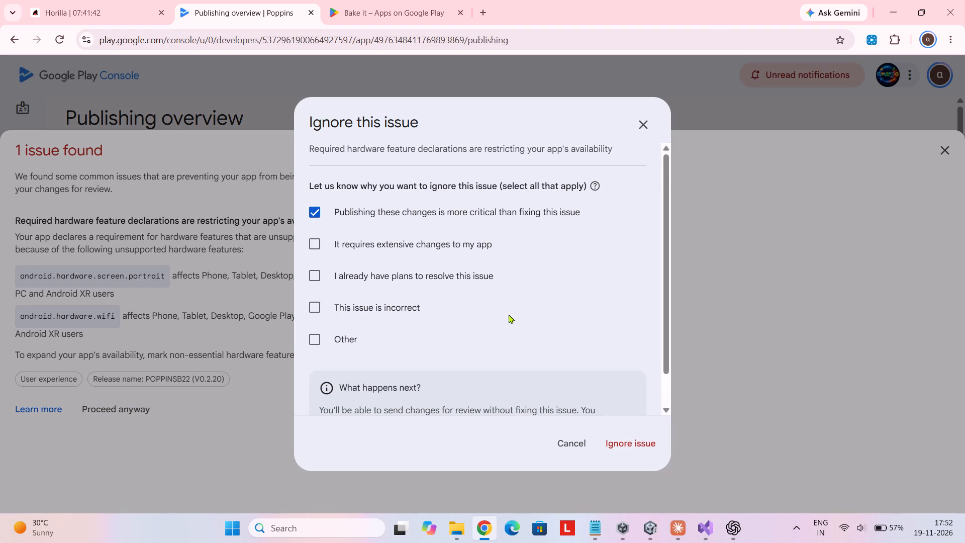
left_click(628, 442)
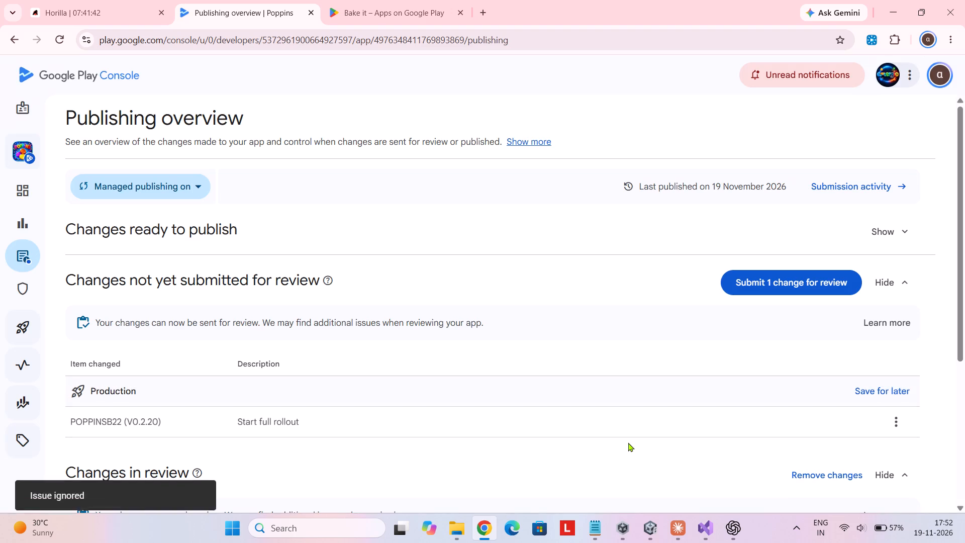
Submit the Production full rollout change for review, agreeing to restart the review already in progress.
left_click(799, 273)
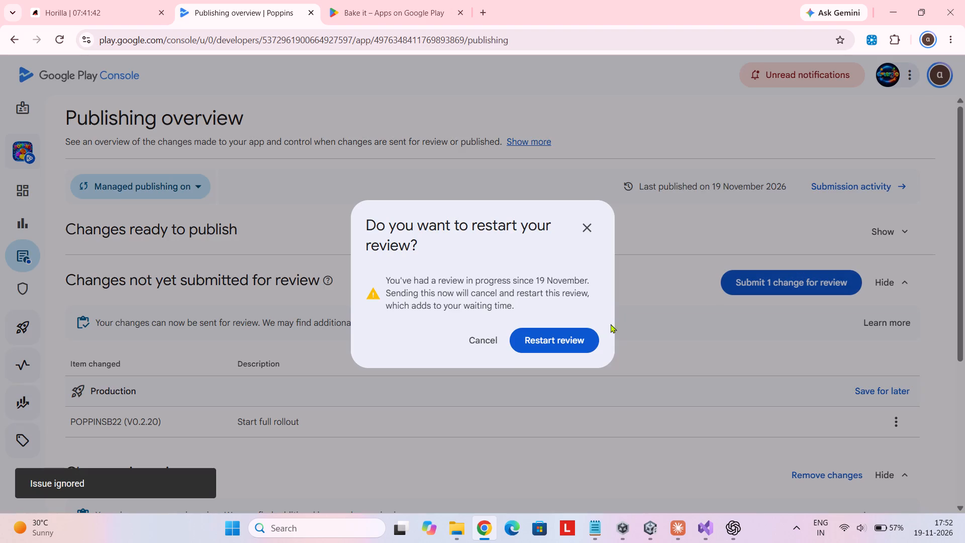
left_click(547, 338)
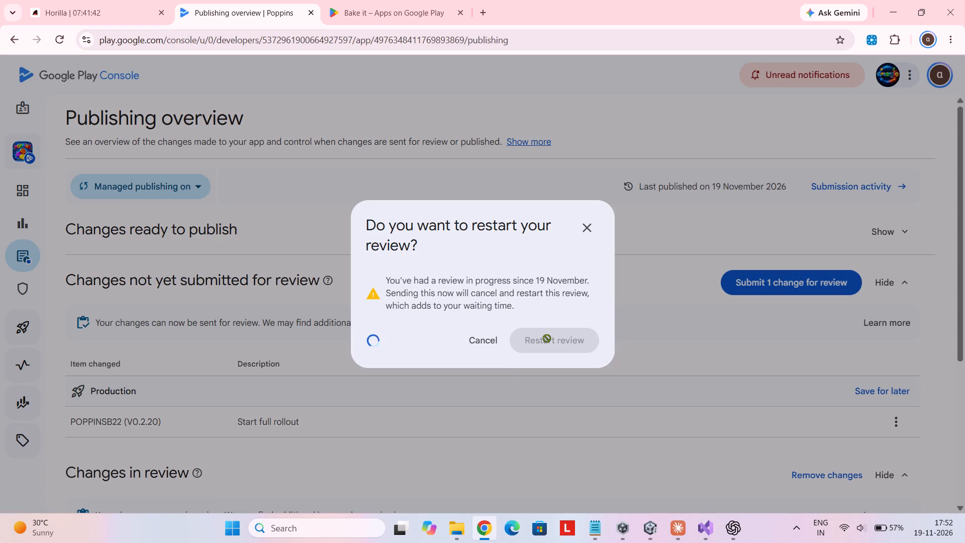
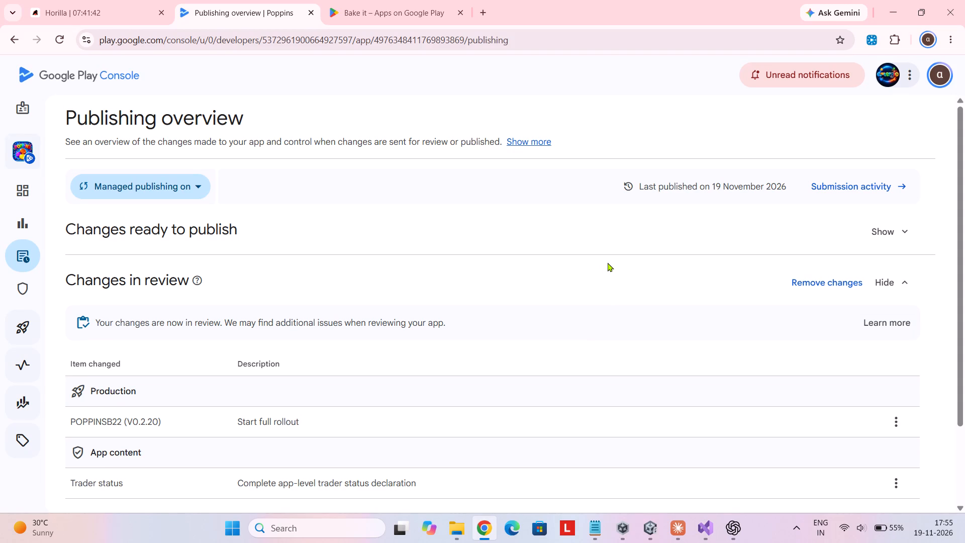
Check the unread Play Console notifications, refresh the page, and review the Poppins publishing overview.
left_click(785, 71)
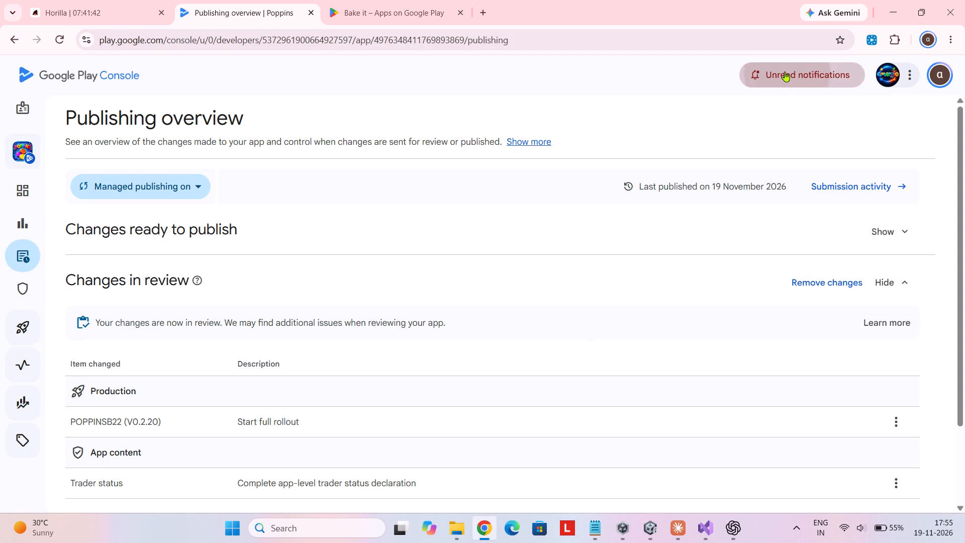
left_click(677, 129)
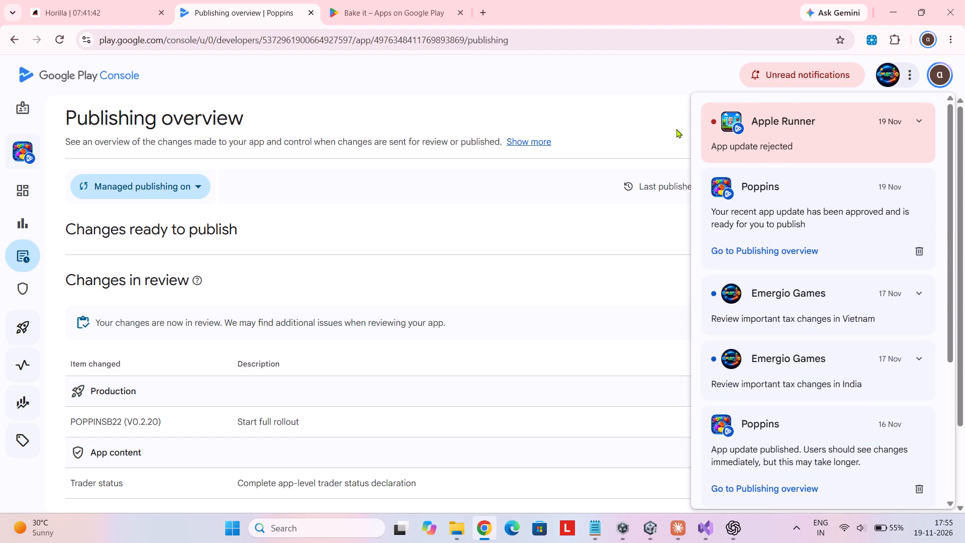
left_click(61, 44)
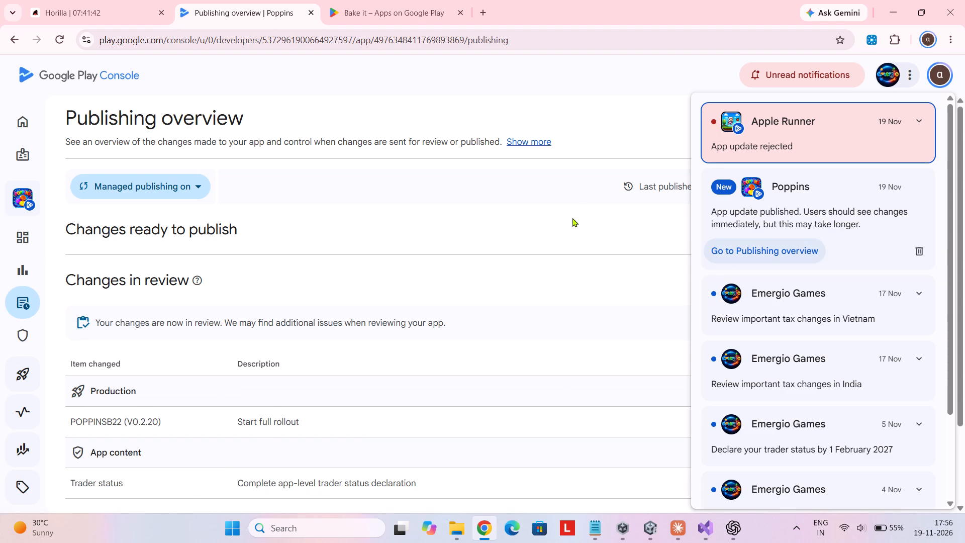
left_click(535, 221)
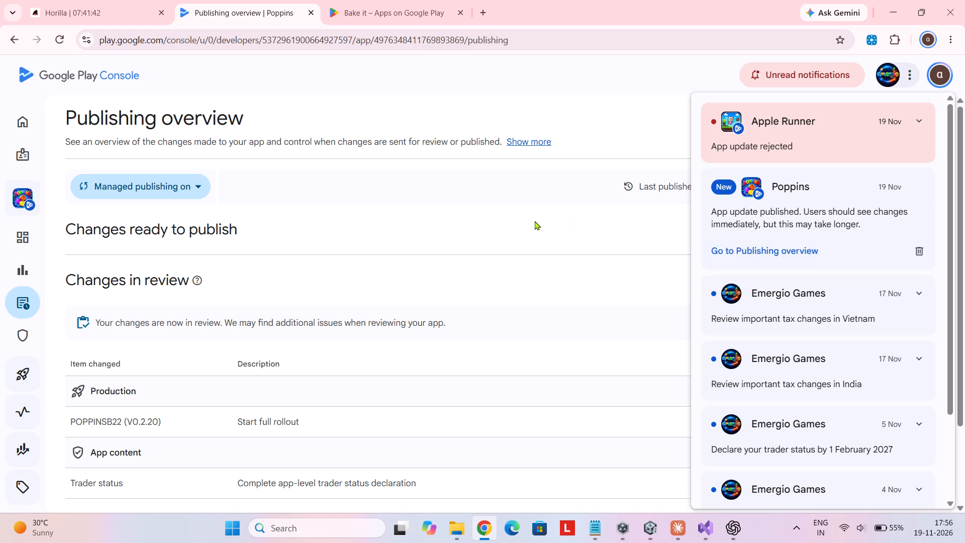
scroll(631, 315, "down", 5)
scroll(631, 315, "up", 5)
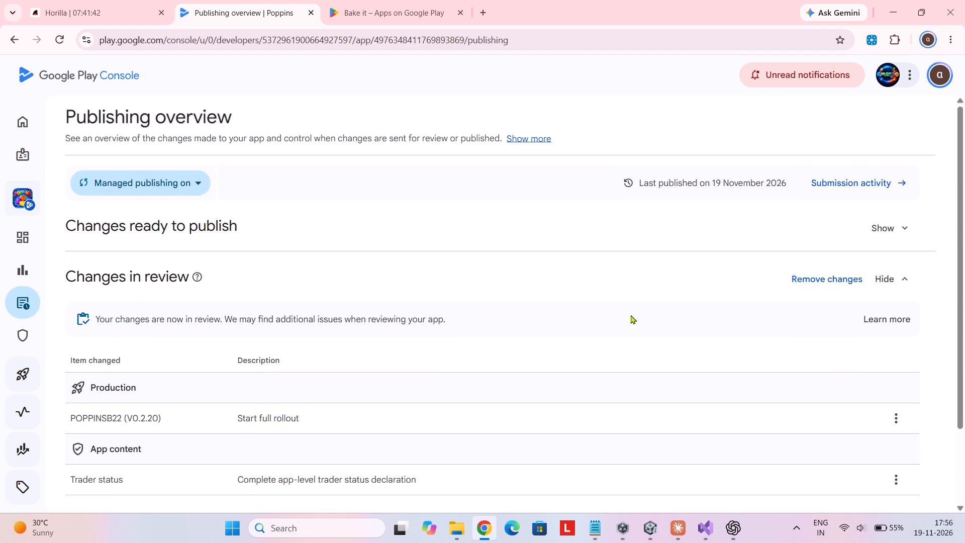
scroll(631, 315, "up", 2)
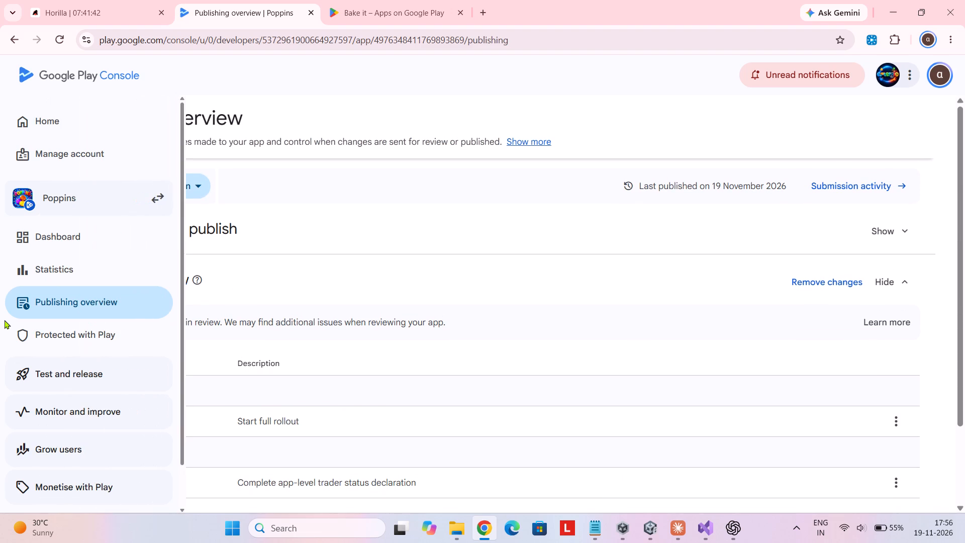
scroll(84, 373, "down", 3)
scroll(84, 373, "up", 3)
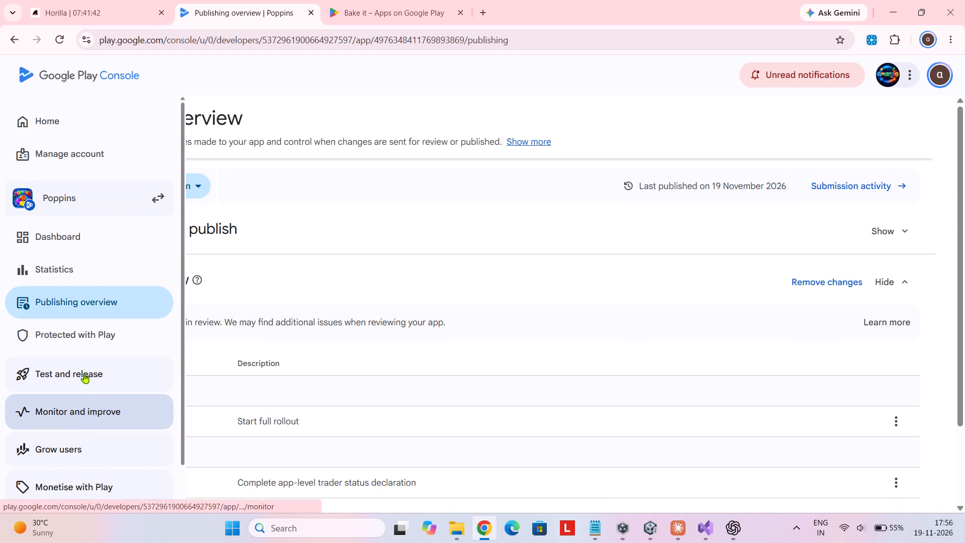
Return from the Bake it listing to Emergio Games' app list on Google Play and open the Poppins listing.
left_click(370, 13)
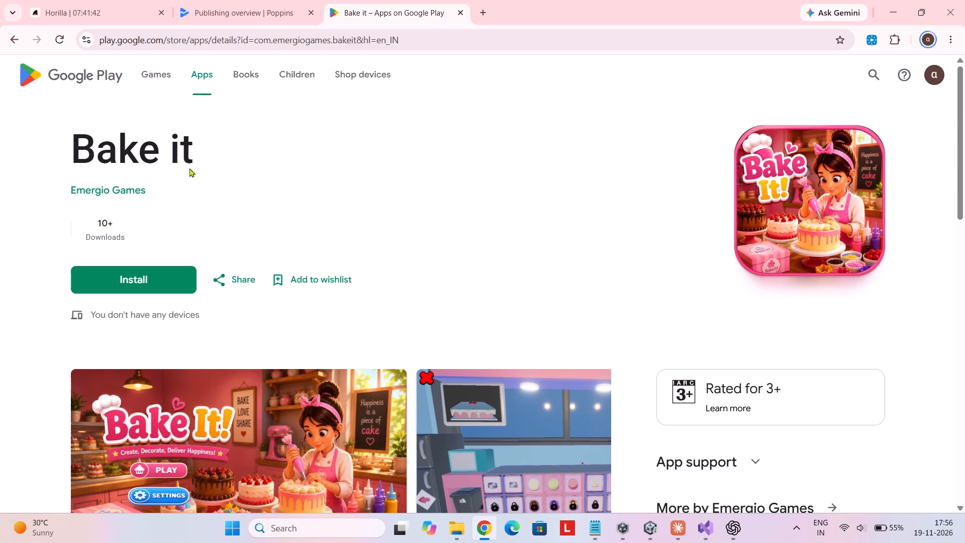
scroll(323, 345, "down", 9)
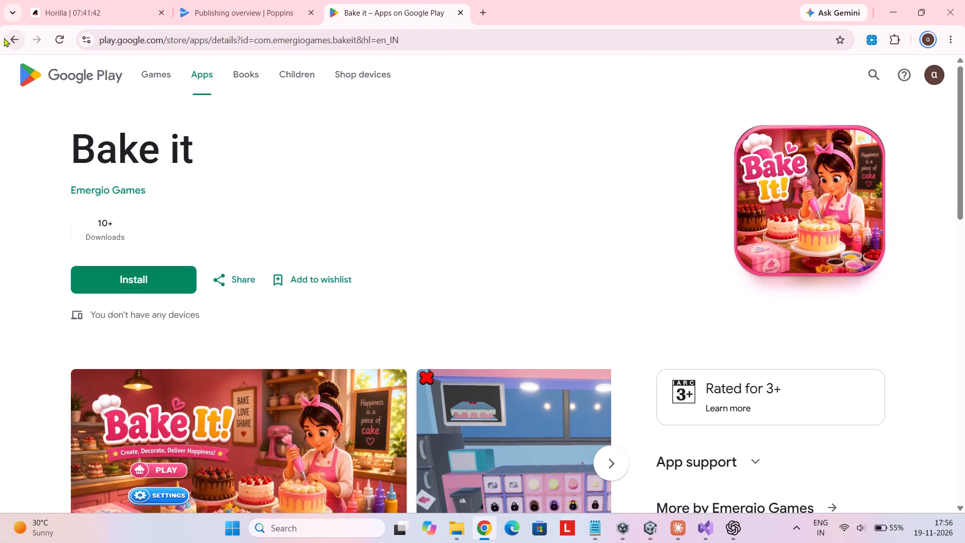
left_click(9, 44)
scroll(373, 295, "down", 4)
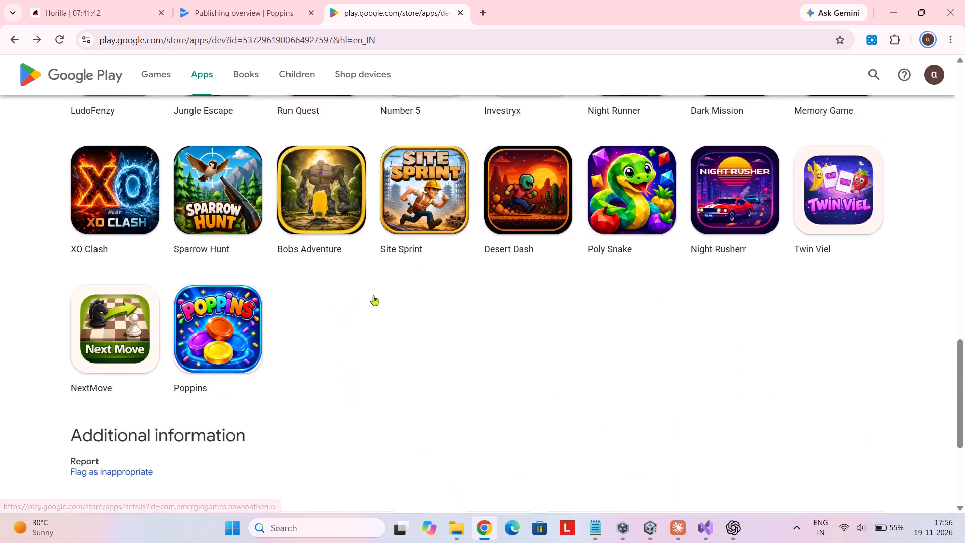
left_click(232, 139)
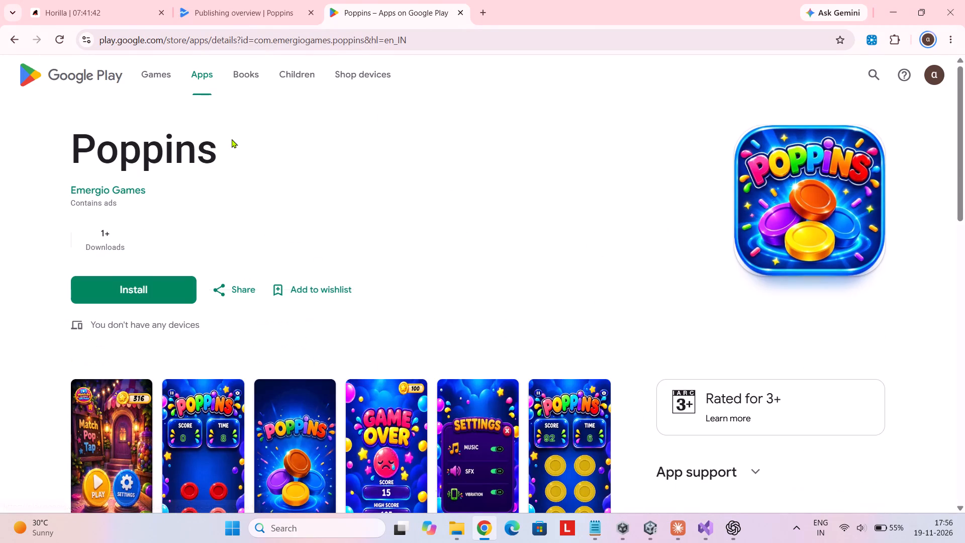
Examine the Poppins store listing, including its screenshots, game description and last update date.
left_click(49, 32)
scroll(260, 196, "up", 1)
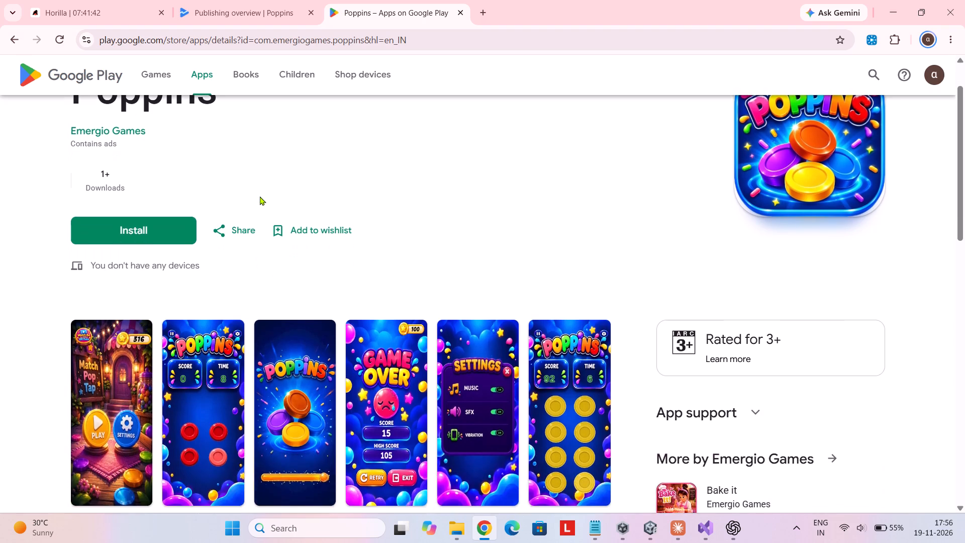
scroll(260, 196, "up", 1)
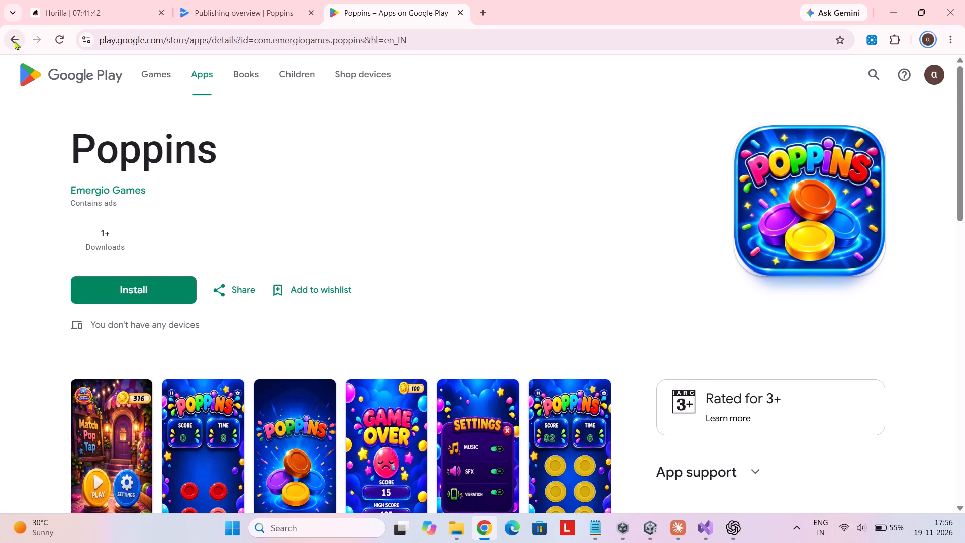
scroll(162, 234, "down", 5)
scroll(162, 234, "up", 1)
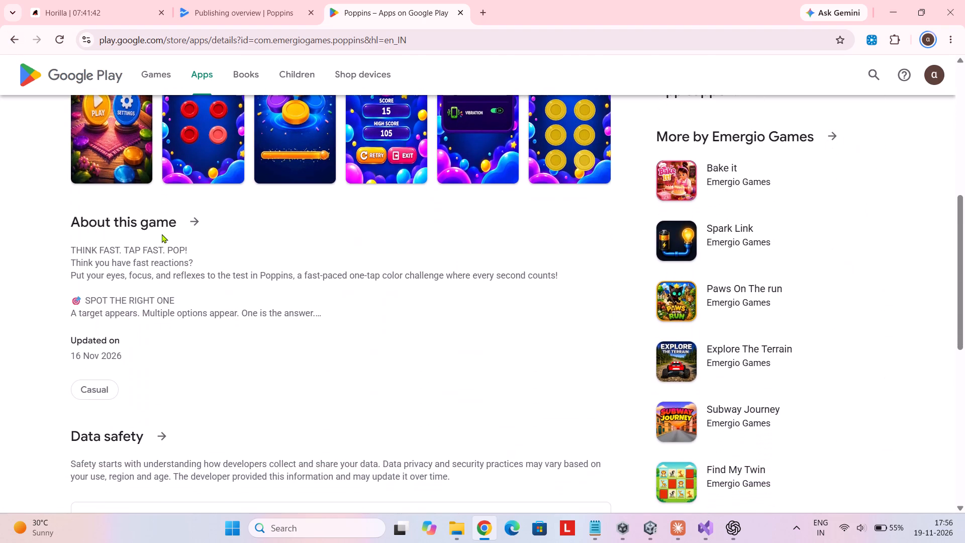
scroll(162, 234, "up", 2)
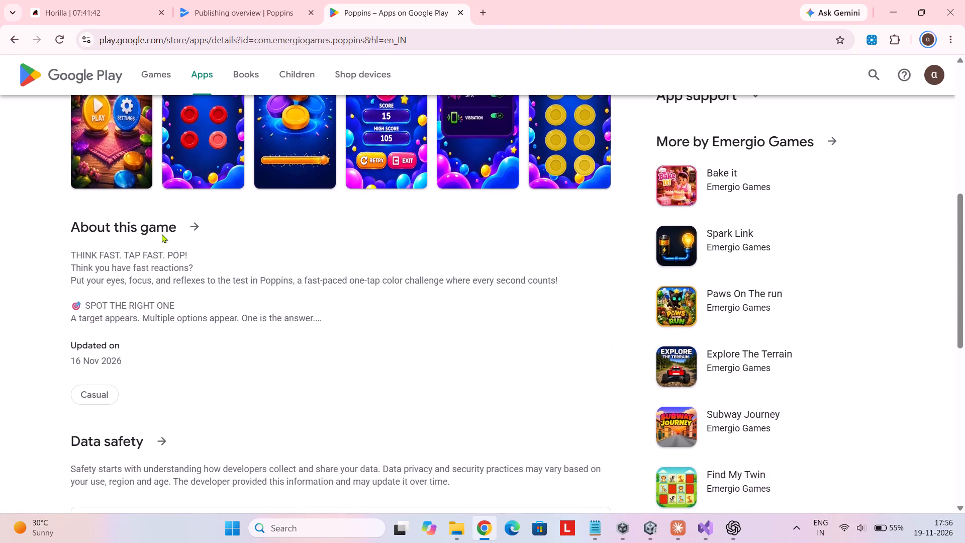
scroll(162, 234, "up", 1)
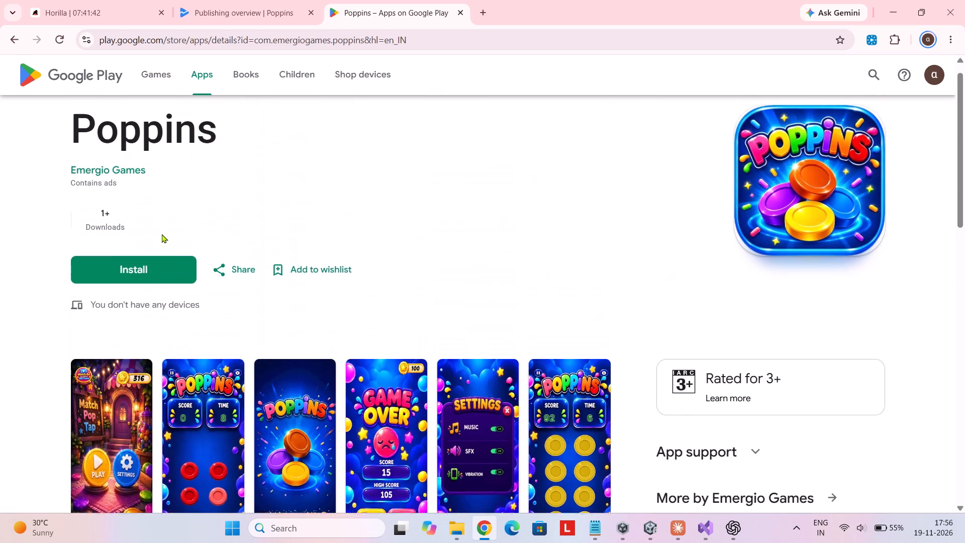
scroll(162, 234, "down", 2)
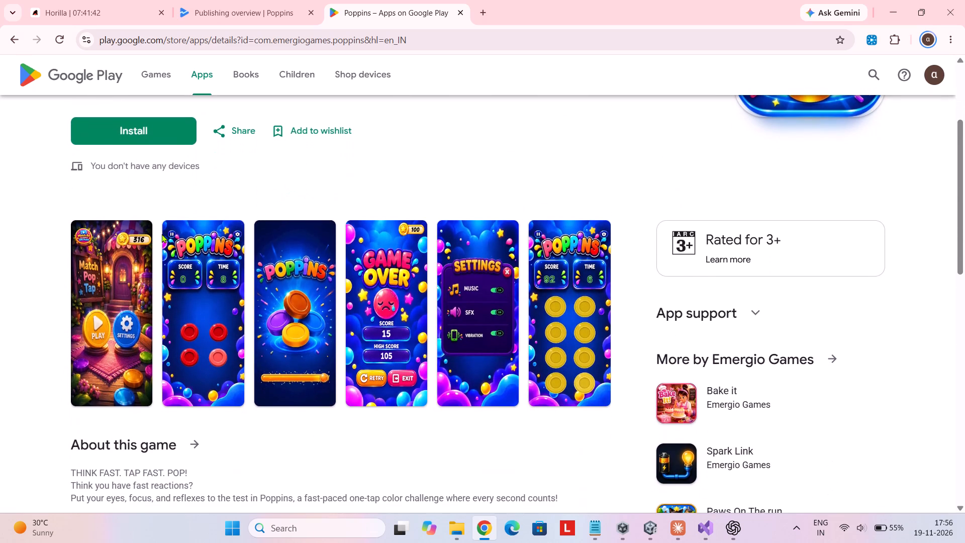
scroll(162, 234, "up", 4)
left_click(16, 41)
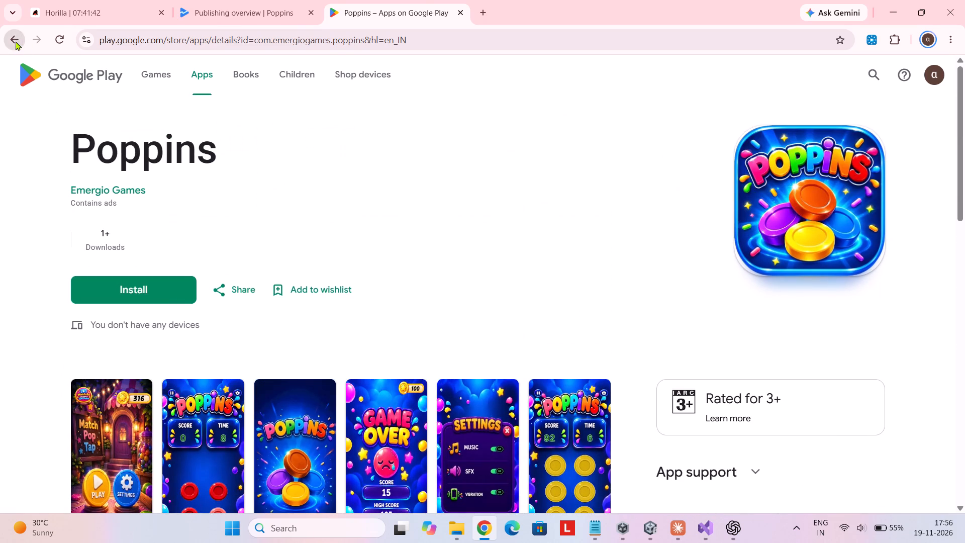
Close the Poppins store listing and the Poppins publishing overview pages, leaving the Horilla page open.
left_click(461, 9)
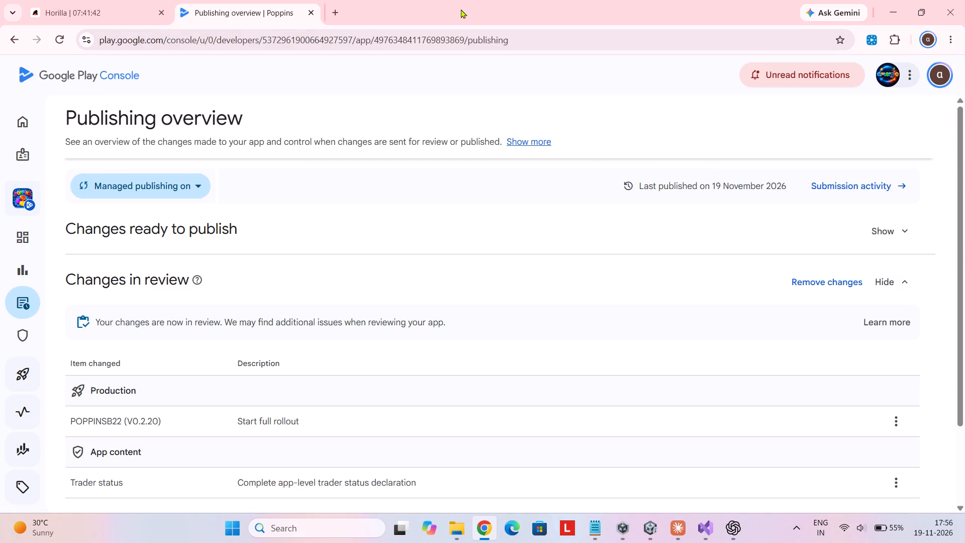
left_click(310, 15)
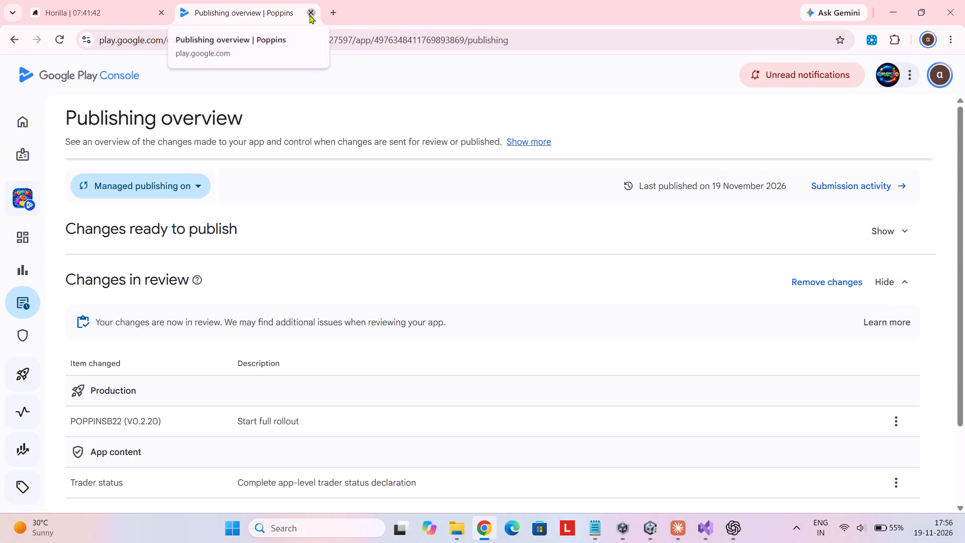
Reload the Horilla attendance activity page and keep it open.
left_click(60, 38)
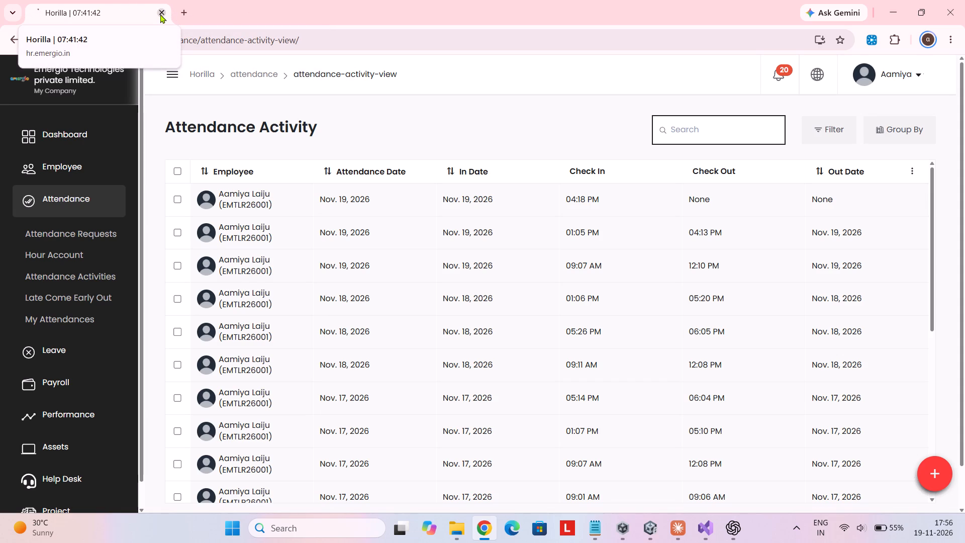
left_click_drag(160, 15, 173, 32)
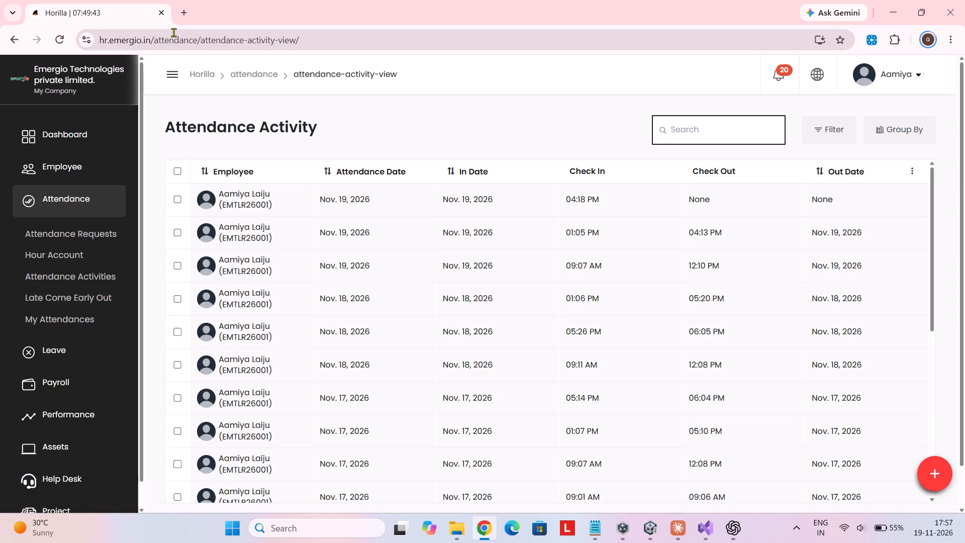
left_click(462, 528)
left_click(582, 423)
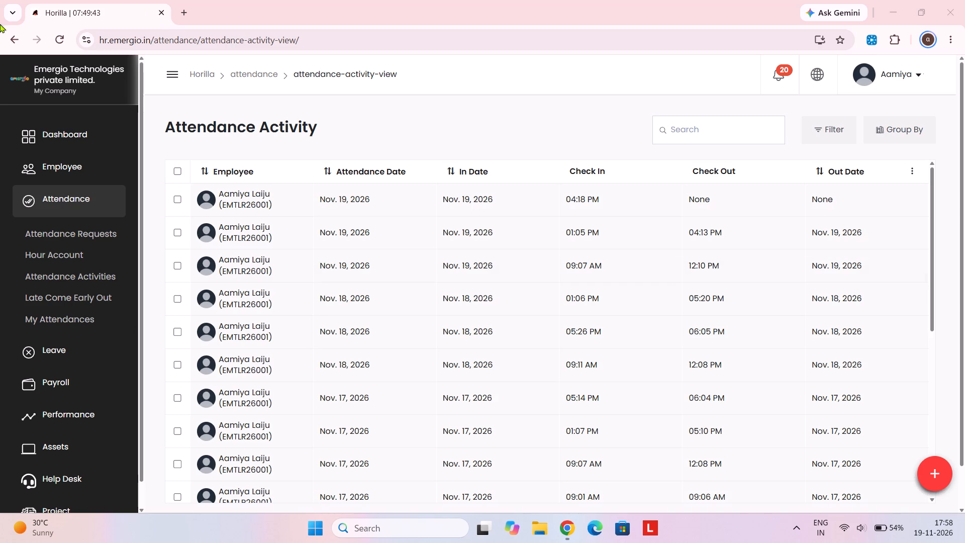
Reload the Horilla attendance activity page in Chrome.
left_click(63, 41)
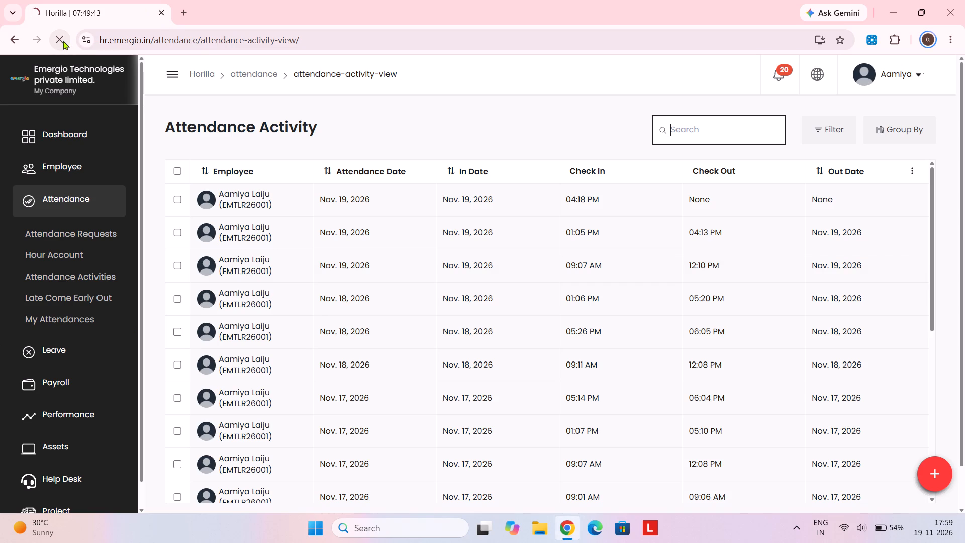